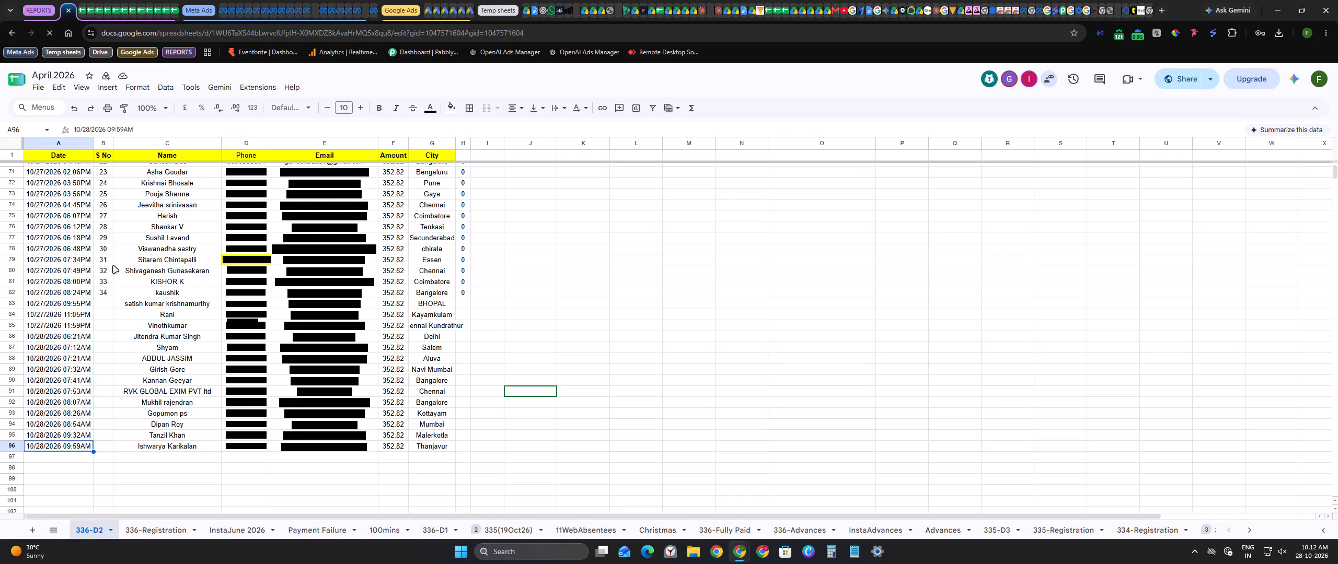
Extend the S No series in the 336-D2 sheet with 35 to 37 for the remaining 27 October rows.
drag(104, 264, 106, 288)
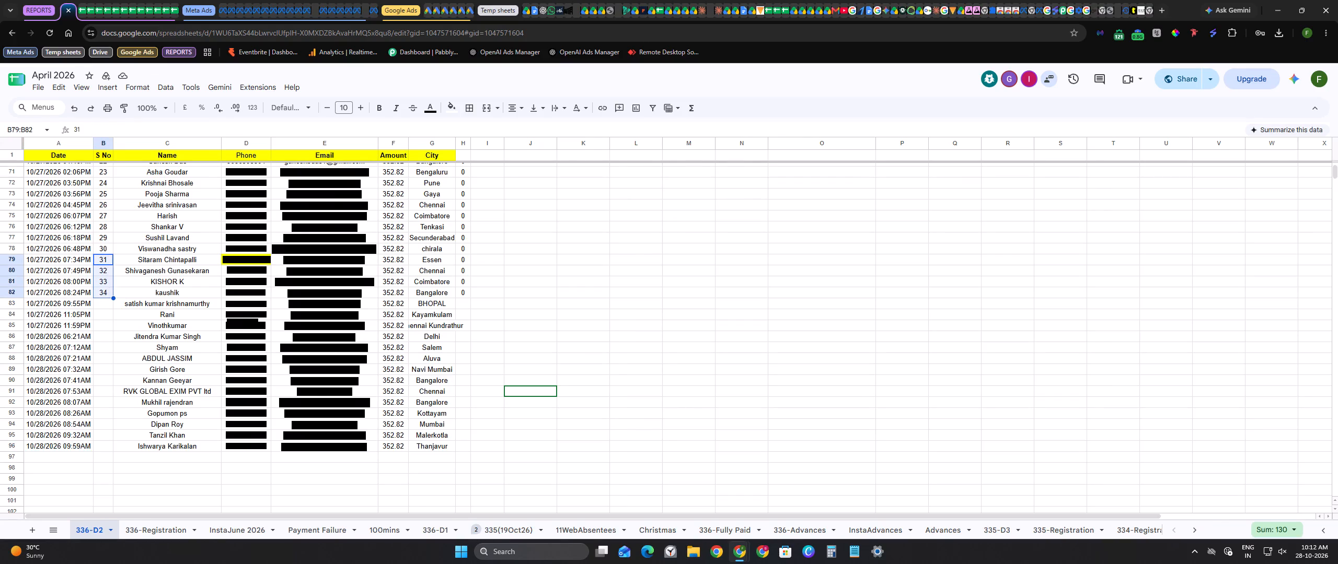
drag(113, 296, 111, 319)
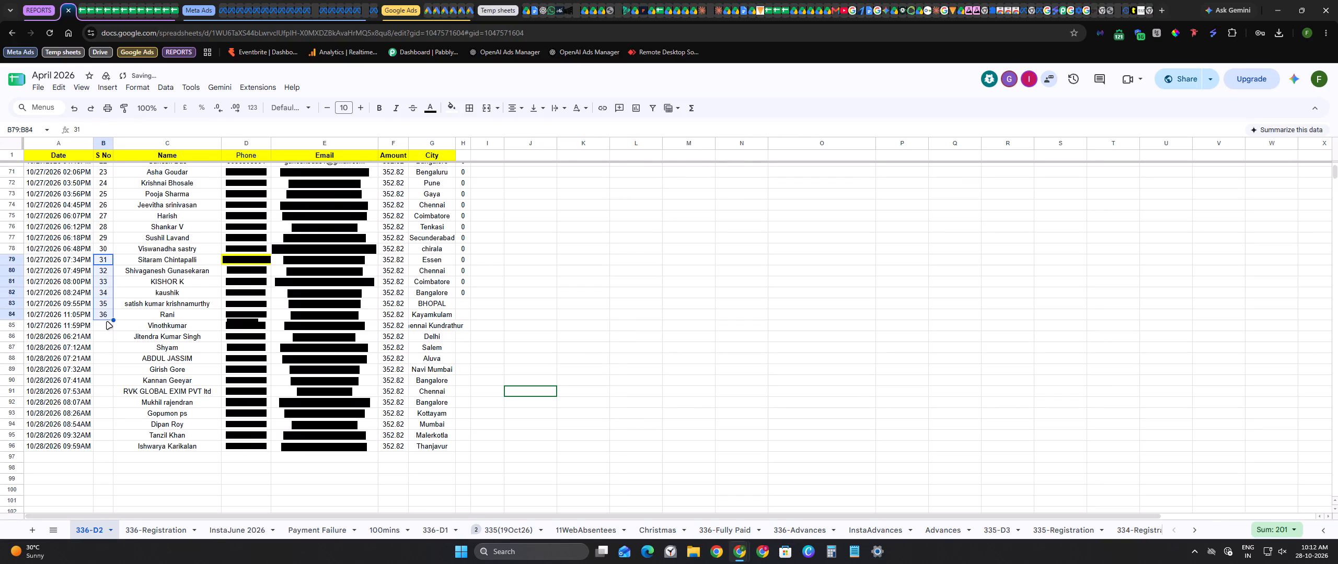
drag(112, 318, 115, 325)
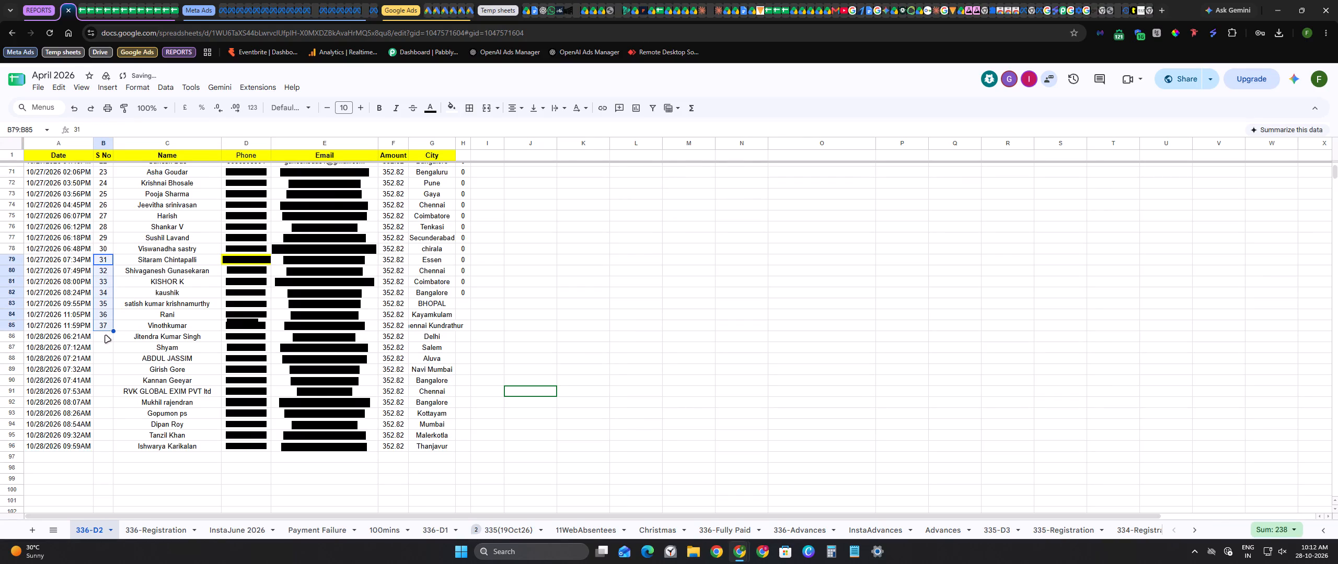
Number the 28 October rows from 1 to 11 in the S No column, starting at row 86.
click(106, 336)
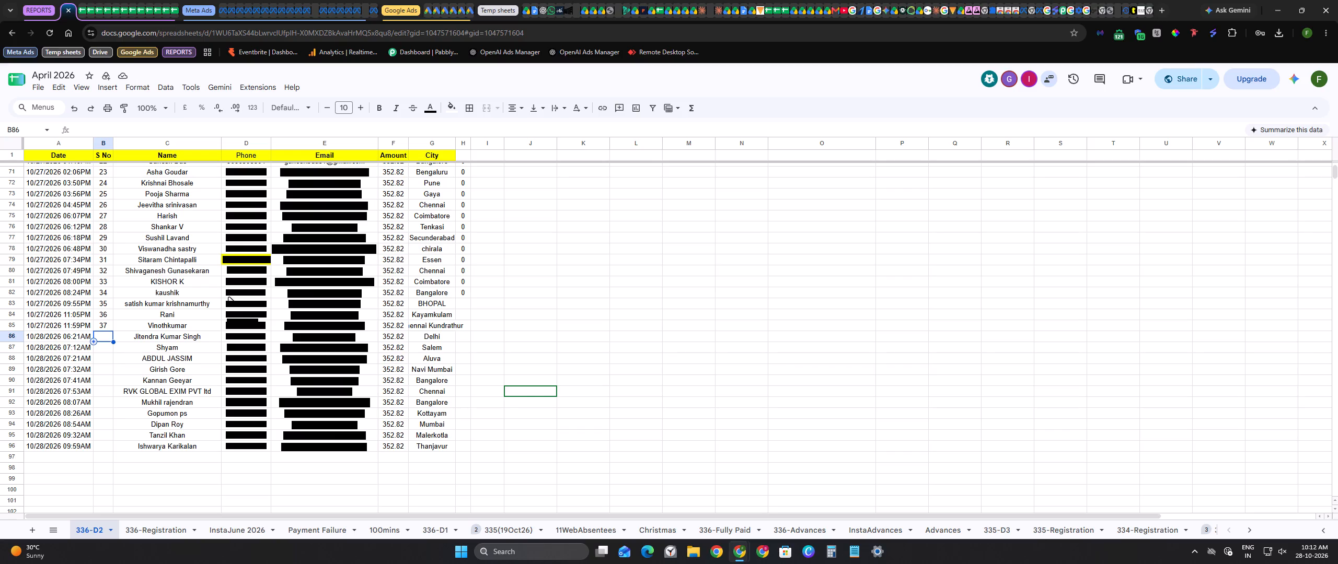
key(1)
key(Return)
key(2)
key(Return)
key(3)
key(Return)
key(4)
key(Return)
key(5)
key(Return)
key(6)
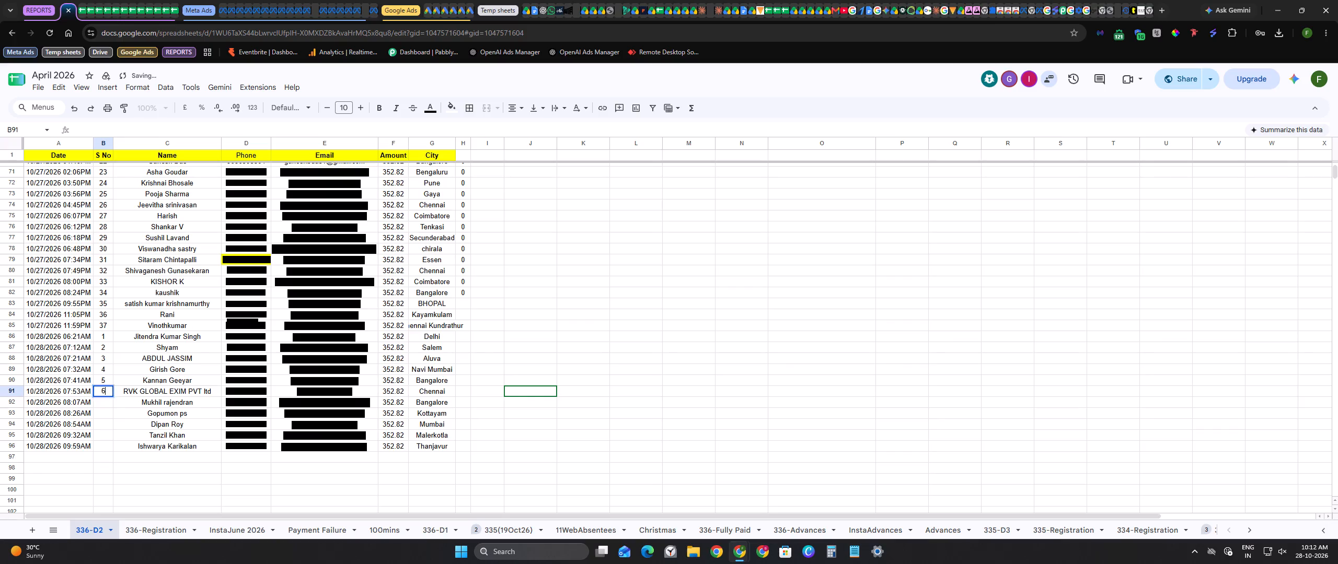
key(Return)
key(7)
key(Return)
key(8)
key(Return)
key(9)
key(Return)
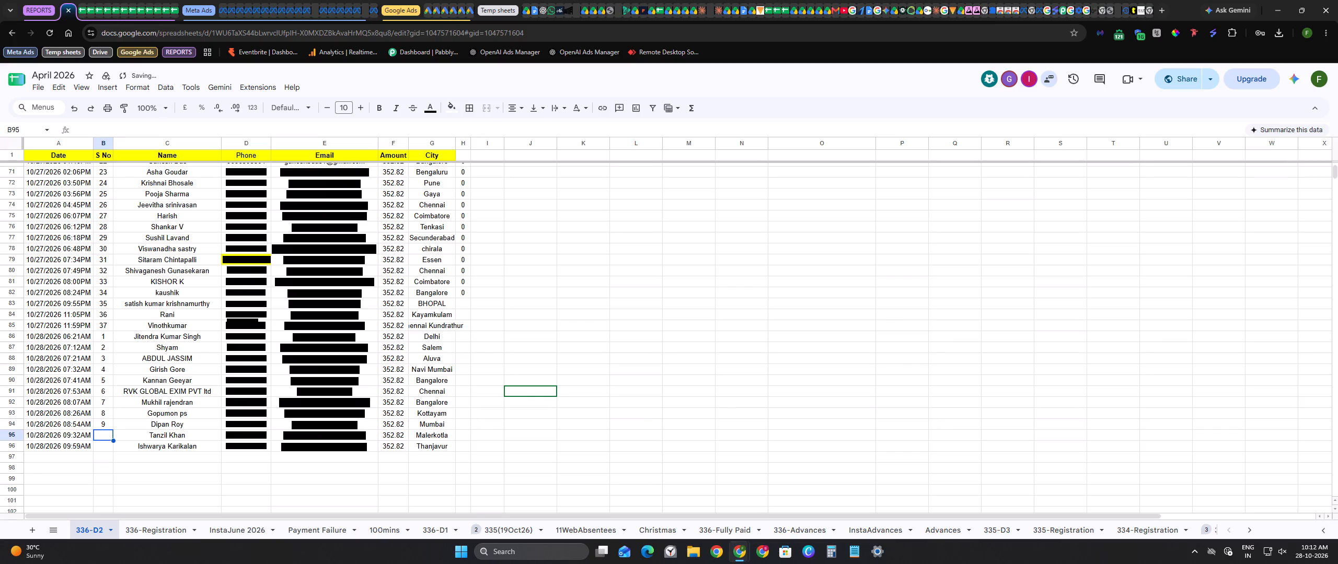
text(10)
key(Return)
text(11)
key(Return)
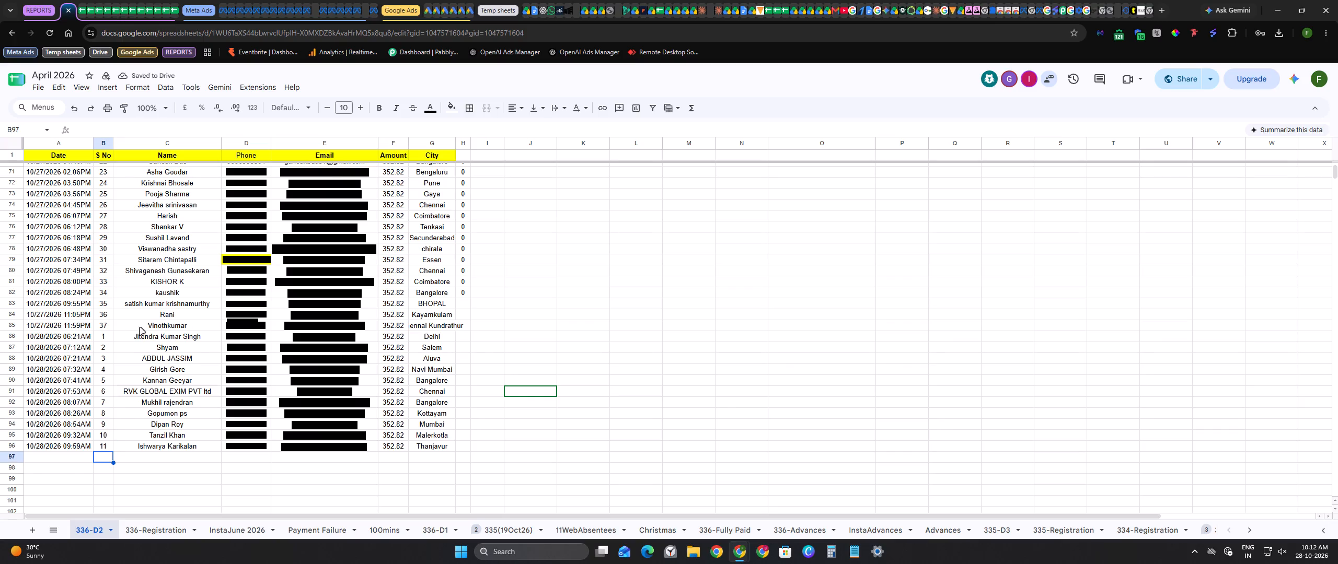
In the performance dashboard, set GlobalExim's Google tickets to 9 for 27 October and 1 for 28 October, and sync that client.
key(alt+Tab)
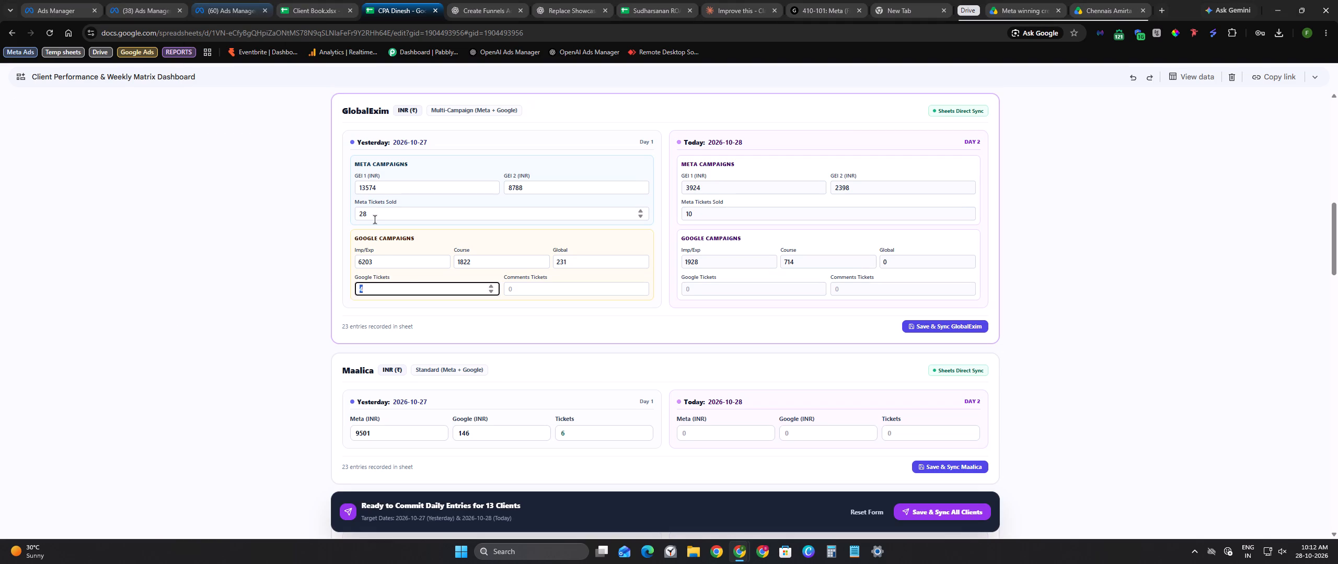
key(9)
click(697, 286)
key(alt+Tab)
key(alt+Tab)
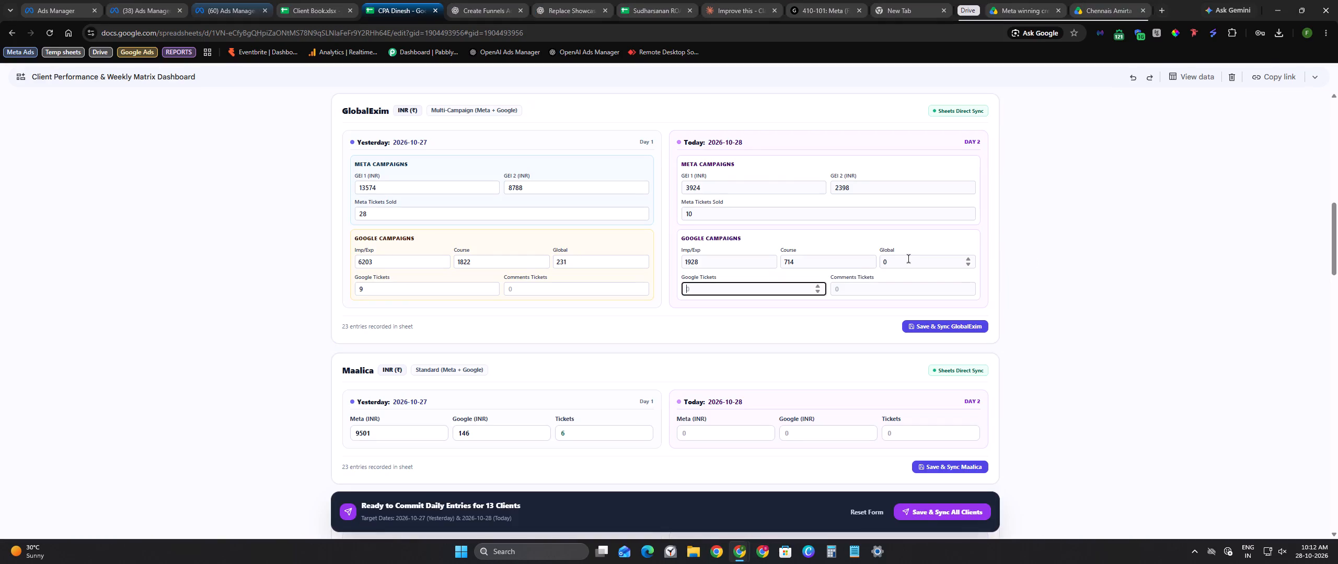
key(1)
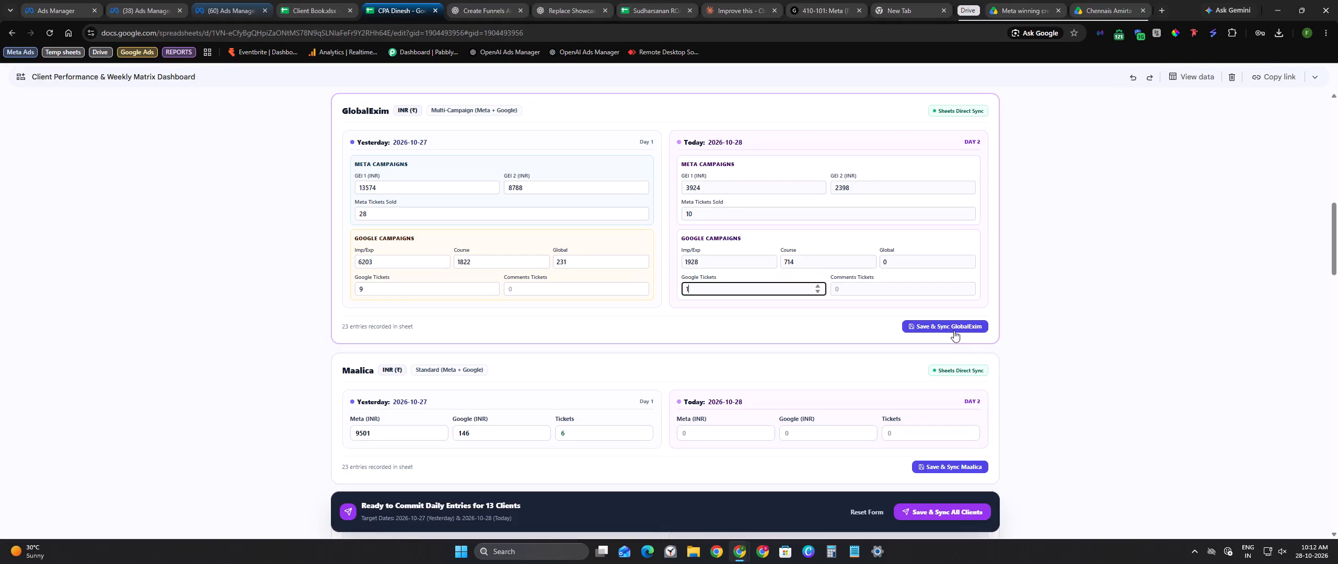
click(954, 325)
Review GlobalExim's daily figures for the current week in the Weekly Daily Boxes view.
scroll(954, 325, up, 8)
scroll(847, 220, up, 1)
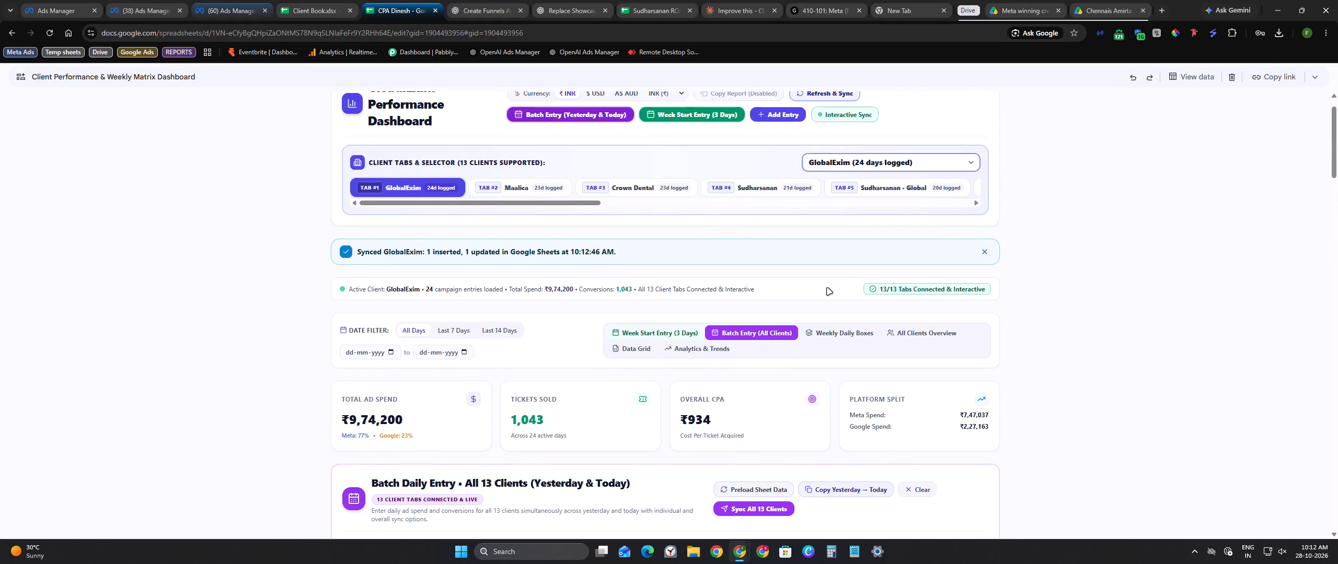
click(817, 332)
scroll(451, 316, down, 6)
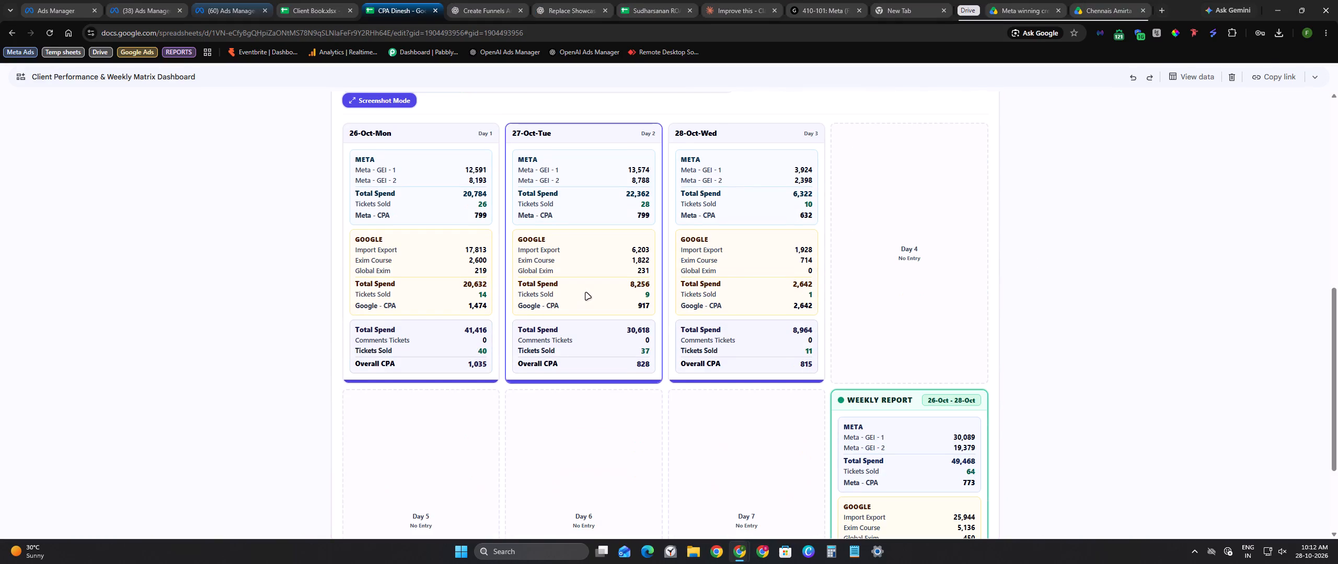
scroll(933, 334, up, 5)
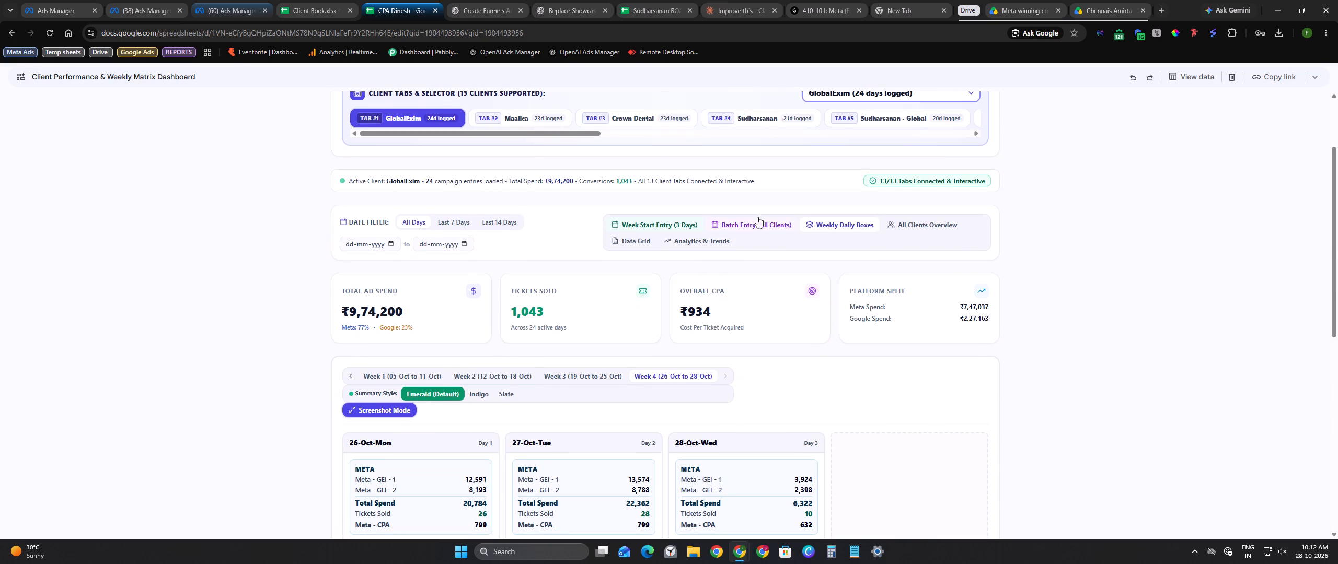
Return to batch entry and set Maalica's 27 October Meta spend to 49214, using yesterday's total from the Boss Lady campaigns in Meta Ads Manager.
click(757, 216)
click(751, 229)
scroll(793, 301, down, 5)
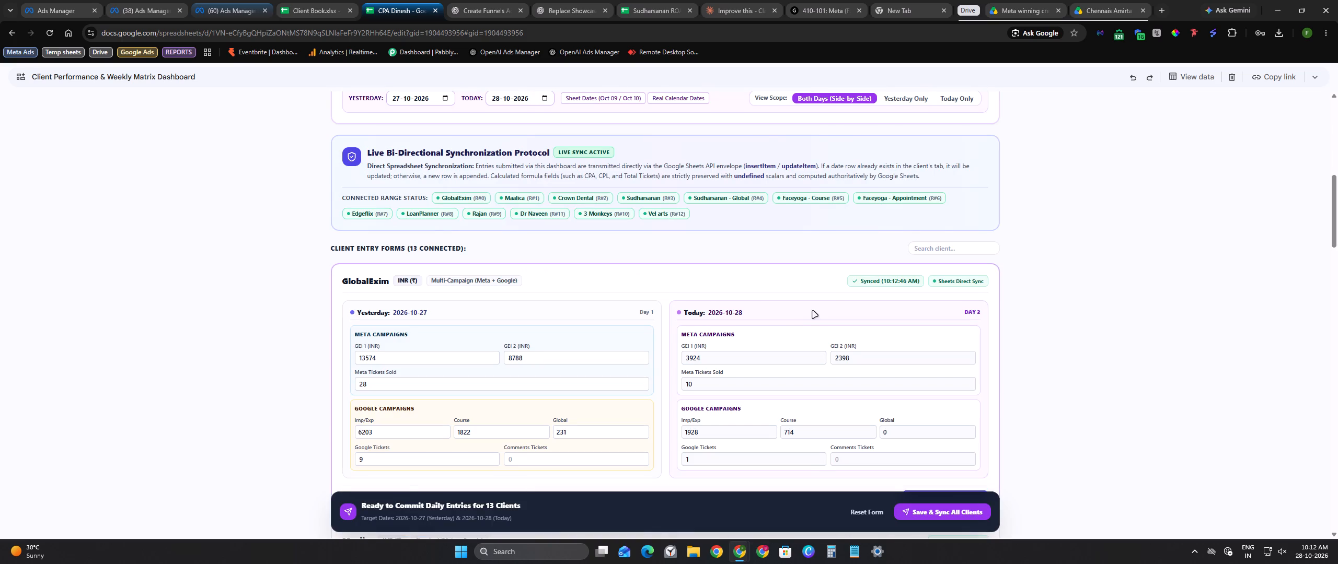
click(685, 100)
scroll(796, 338, down, 5)
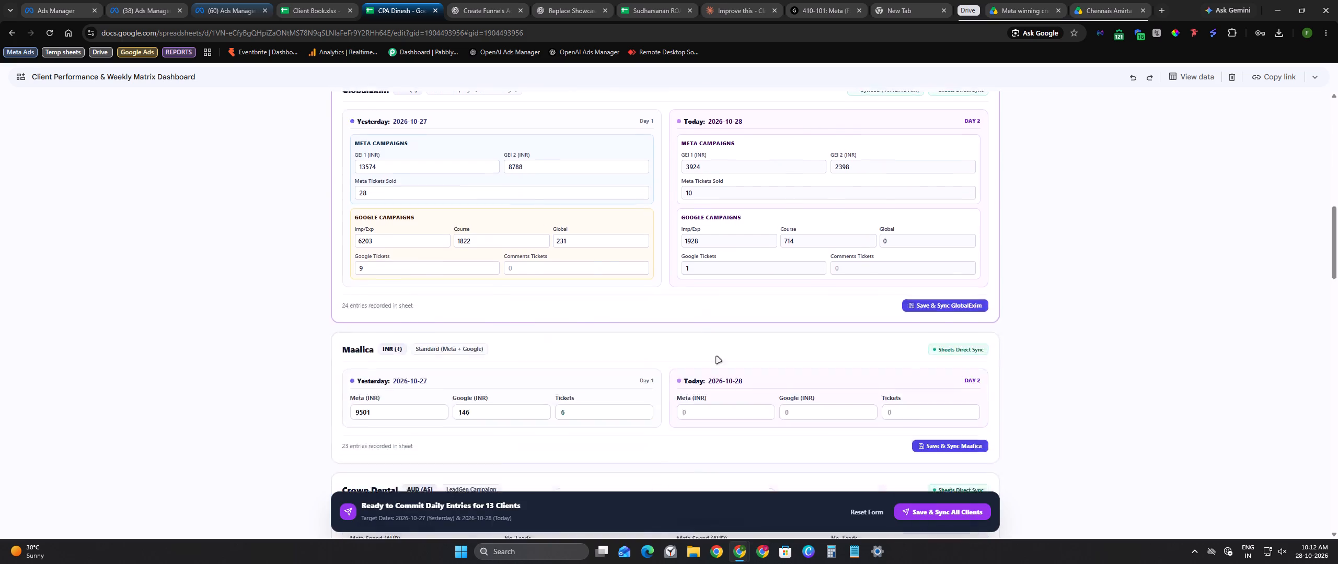
drag(380, 251, 206, 238)
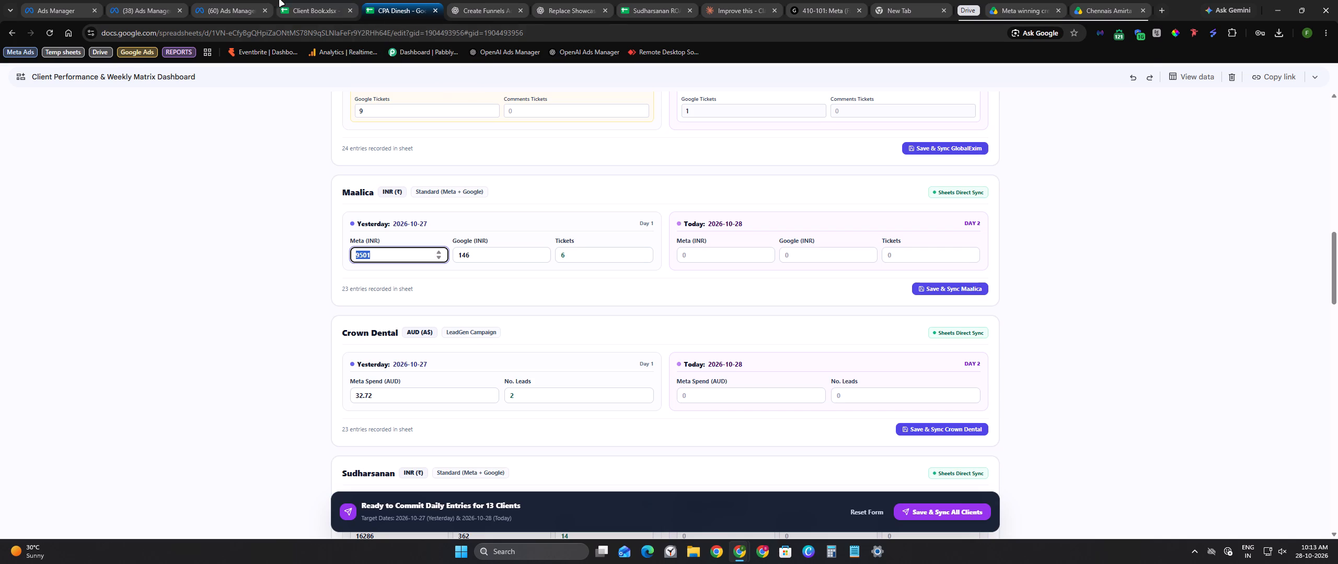
key(alt+Tab)
click(239, 10)
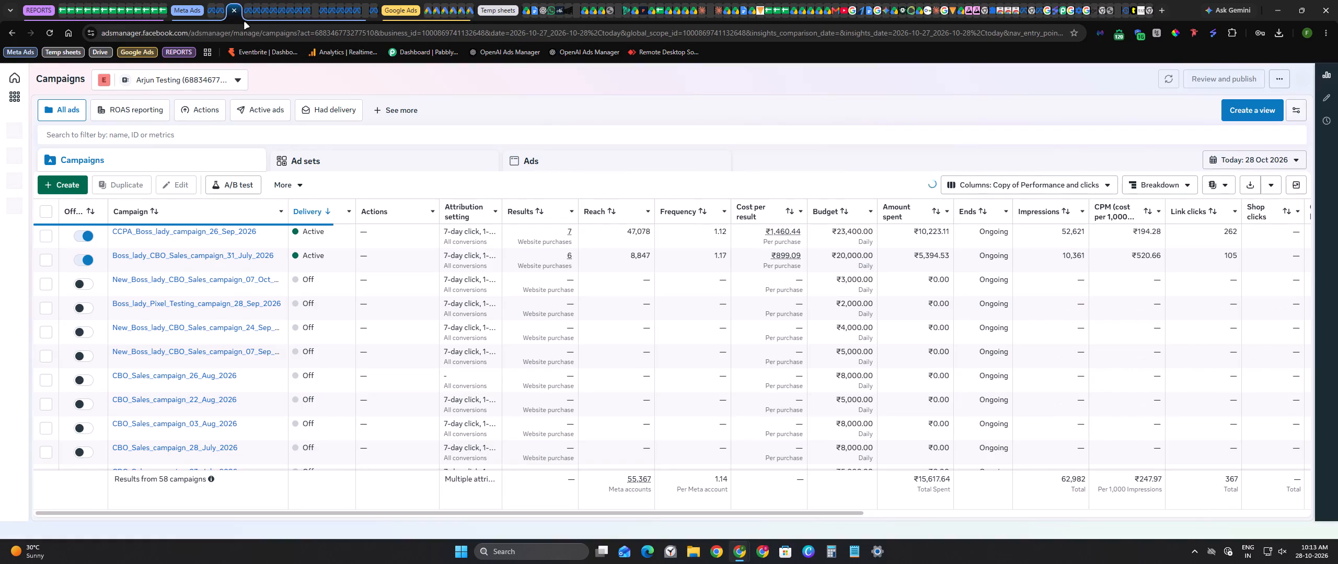
click(1233, 152)
click(1000, 221)
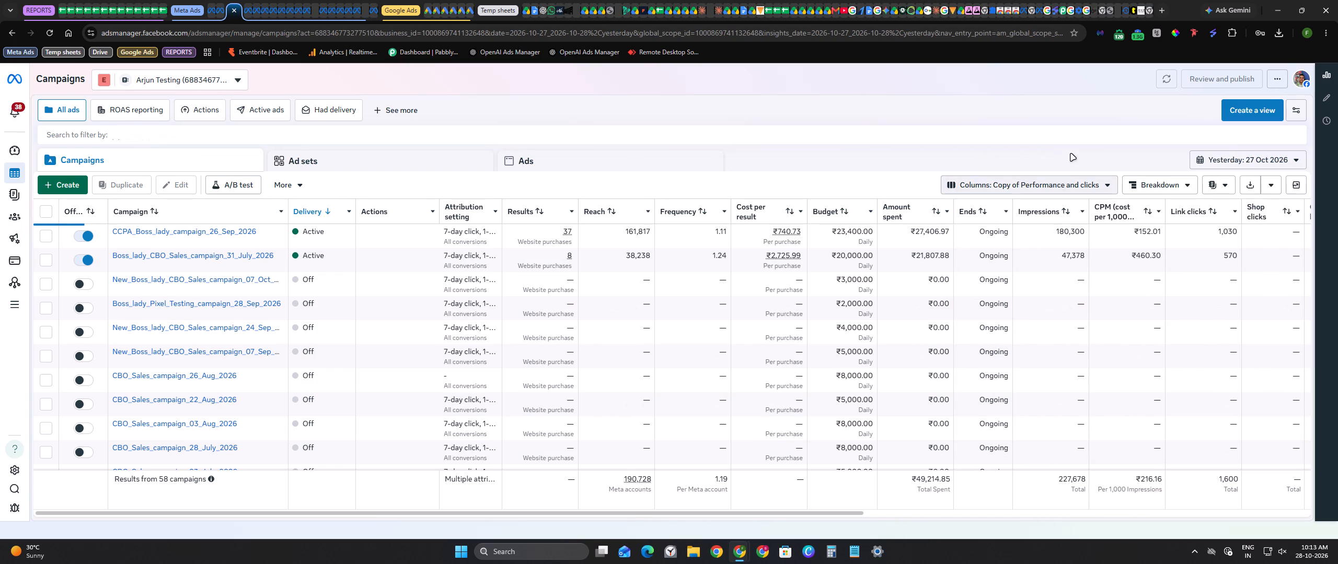
key(alt+Tab)
text(49214)
Set Maalica's 28 October Meta spend to 15617, using today's total from Meta Ads Manager.
key(Tab)
key(Tab)
key(Tab)
key(alt+Tab)
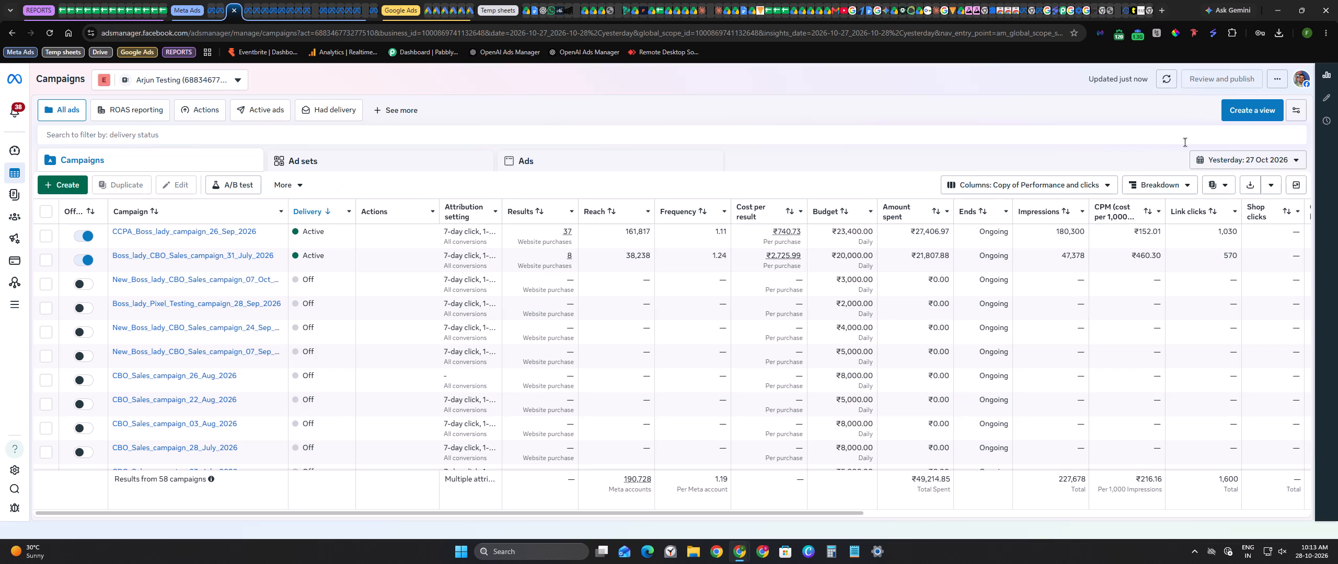
click(1211, 163)
click(985, 203)
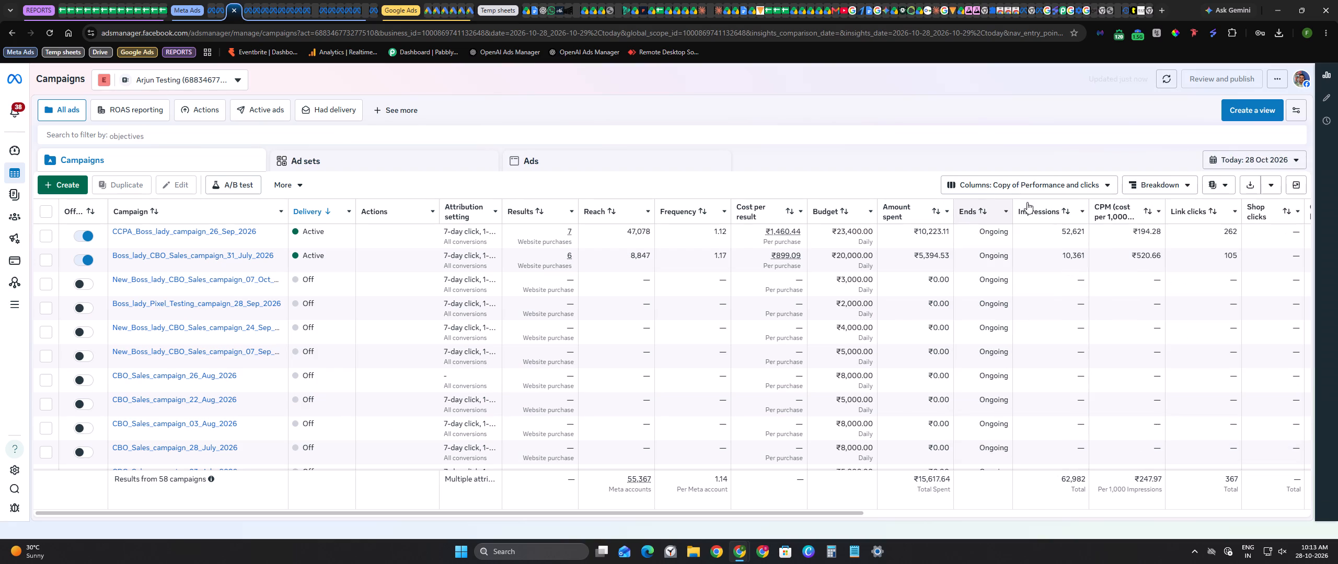
key(alt+Tab)
text(16)
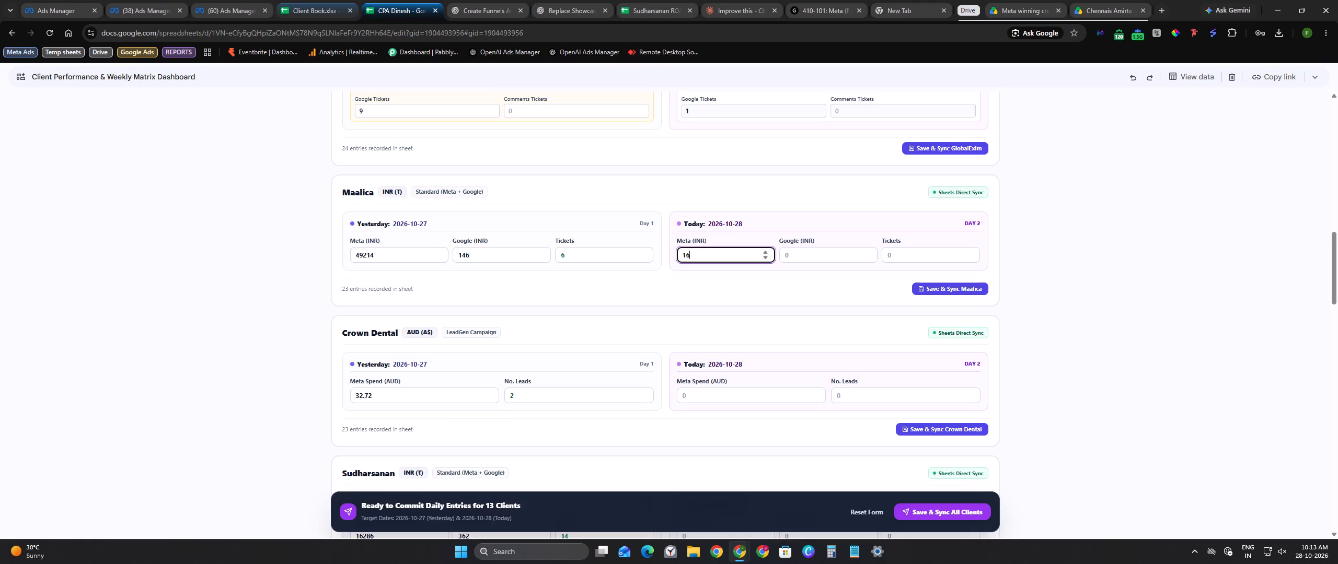
key(BackSpace)
text(5617)
Check the cost for yesterday and today in Evergrowth Academy's Google Ads campaign overview.
key(alt+Tab)
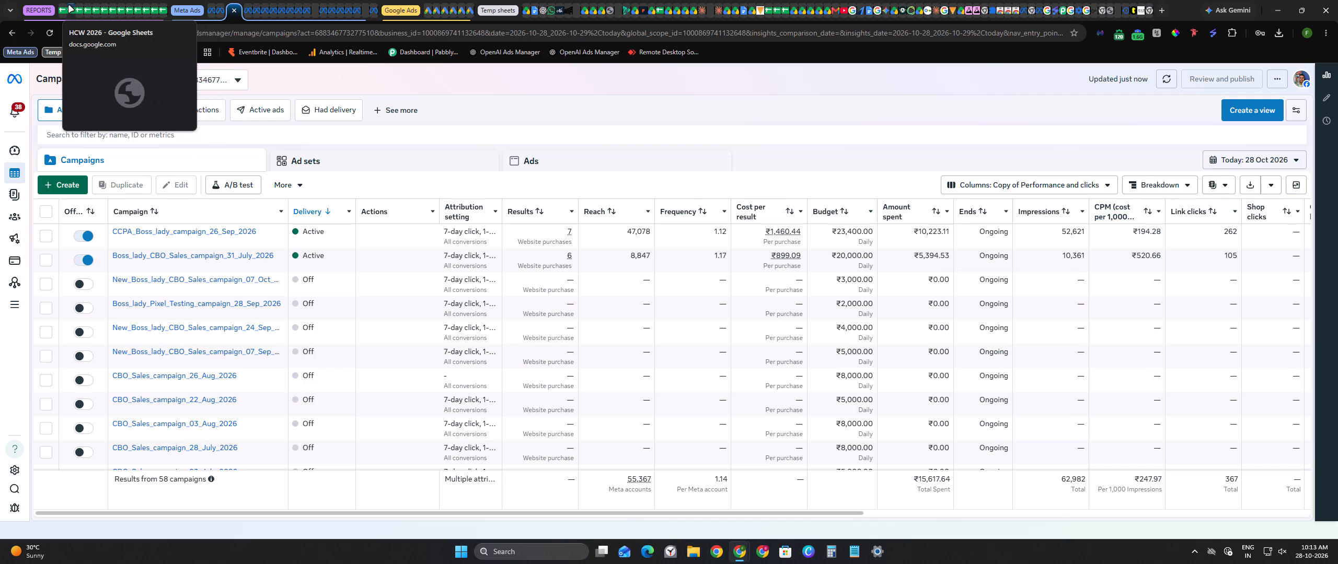
click(460, 16)
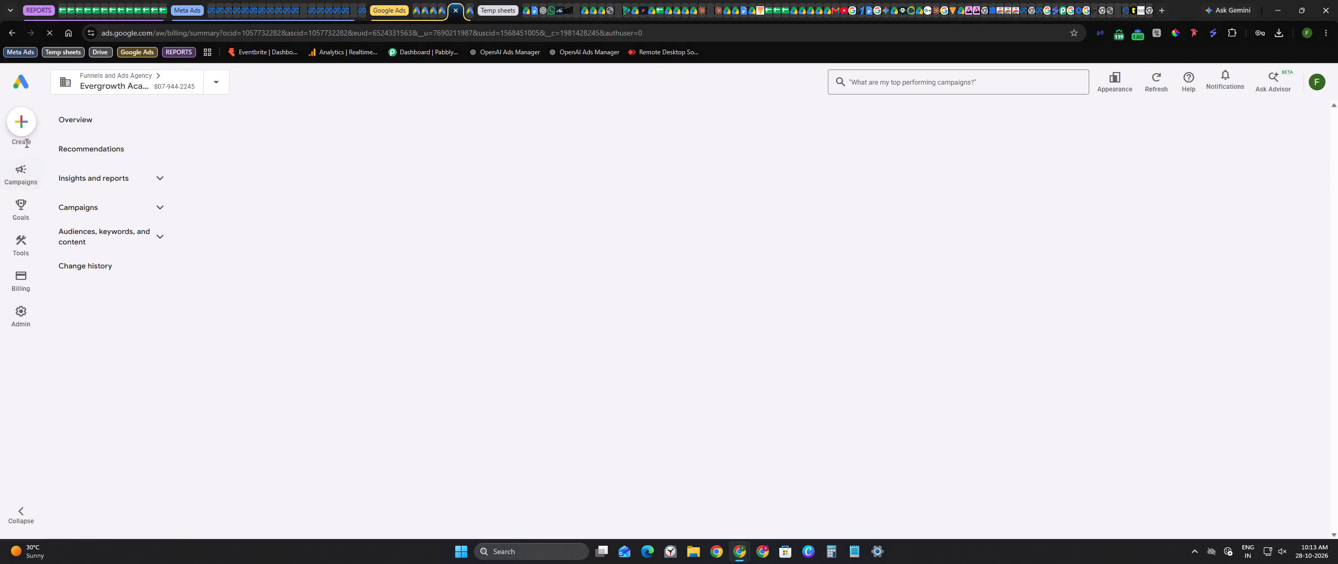
click(24, 183)
click(9, 183)
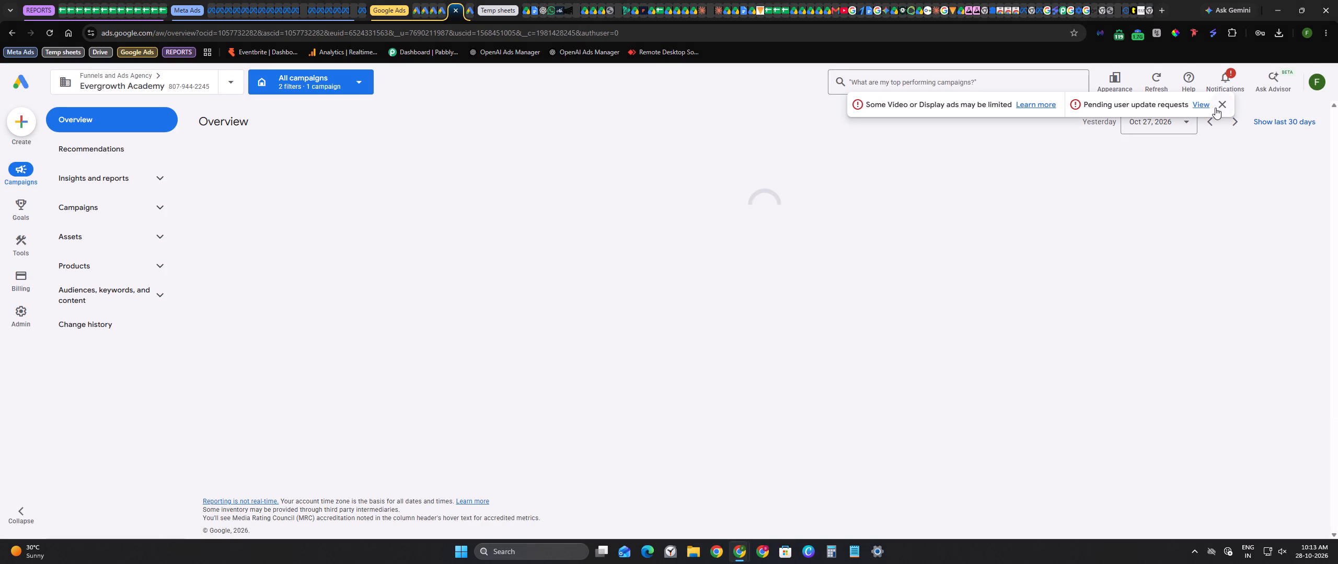
click(1215, 108)
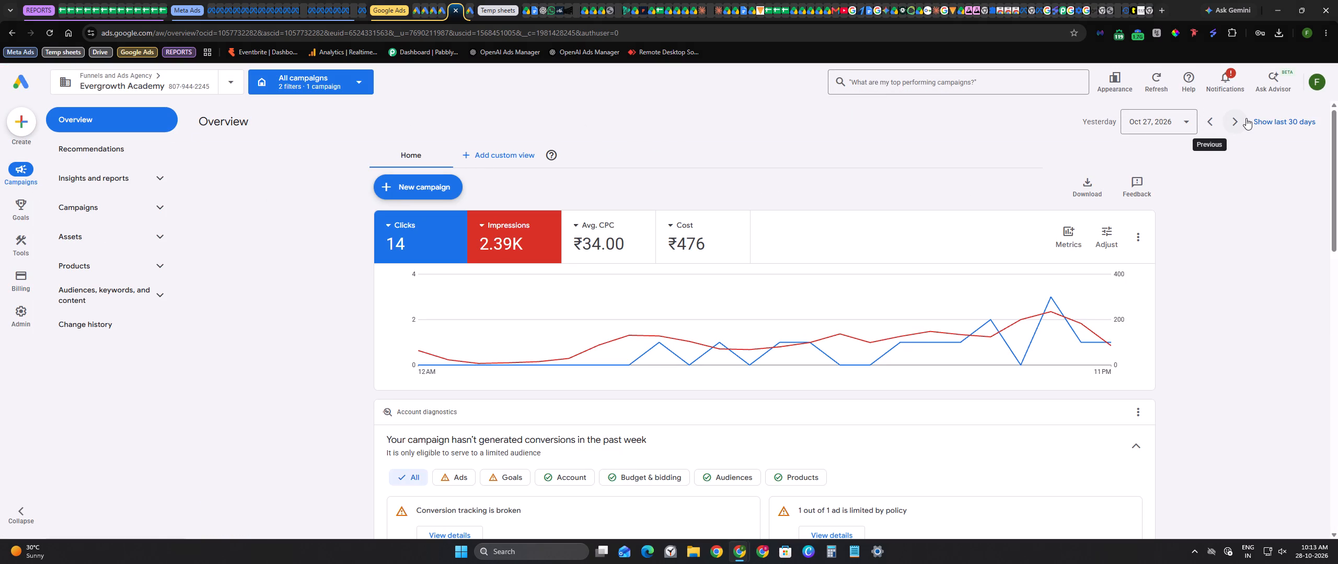
click(1246, 118)
Enter Maalica's Google spend in the dashboard as 476 for 27 October and 165 for 28 October.
key(alt+Tab)
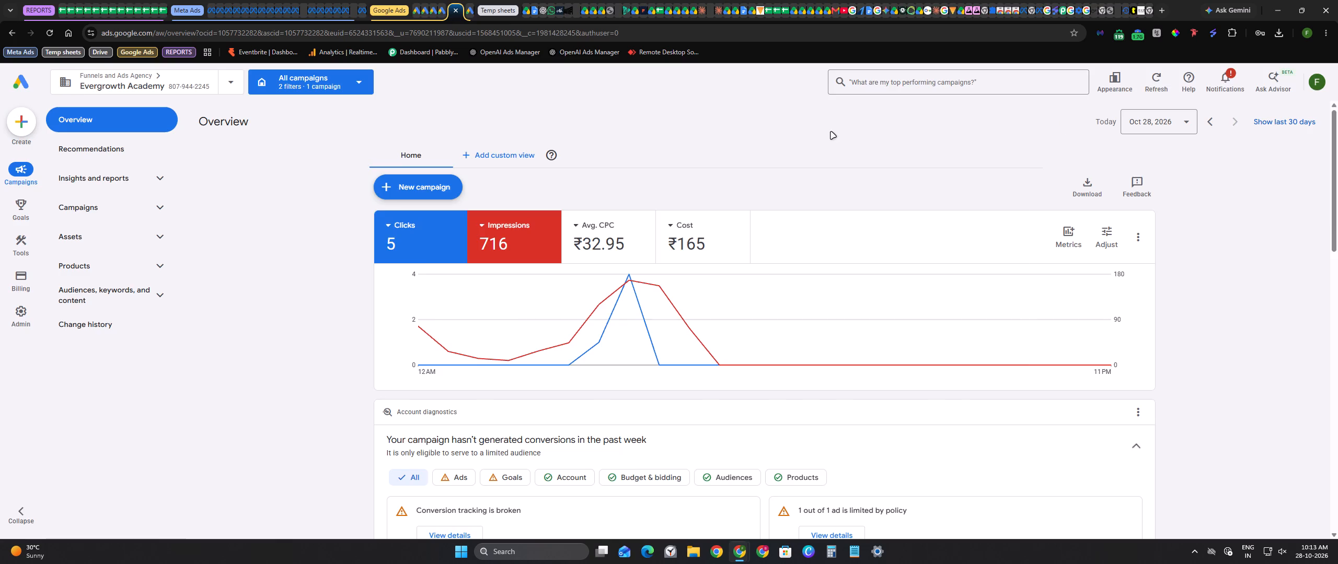
drag(474, 259, 421, 255)
text(47)
key(6)
key(Tab)
key(Tab)
key(Tab)
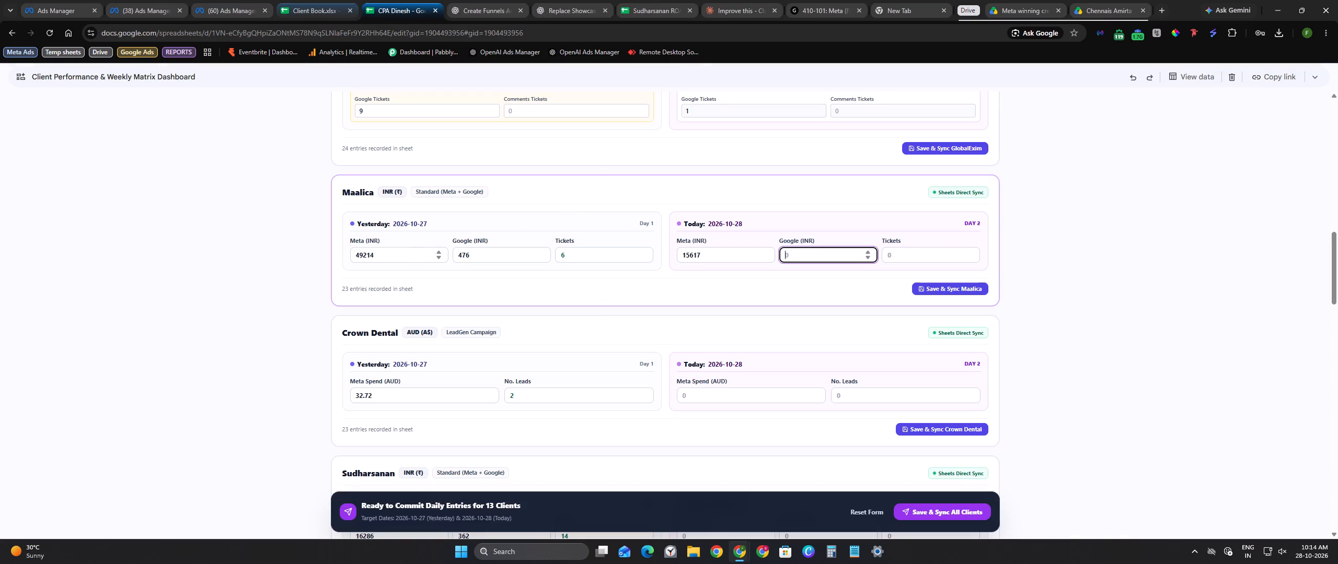
text(21)
key(BackSpace)
key(BackSpace)
text(165)
Number the 28 October bookings 1 to 16 under No of Tickets in the HCW 2026 sheet's Boss Lady Nov 1 tab.
drag(578, 260, 302, 252)
key(alt+Tab)
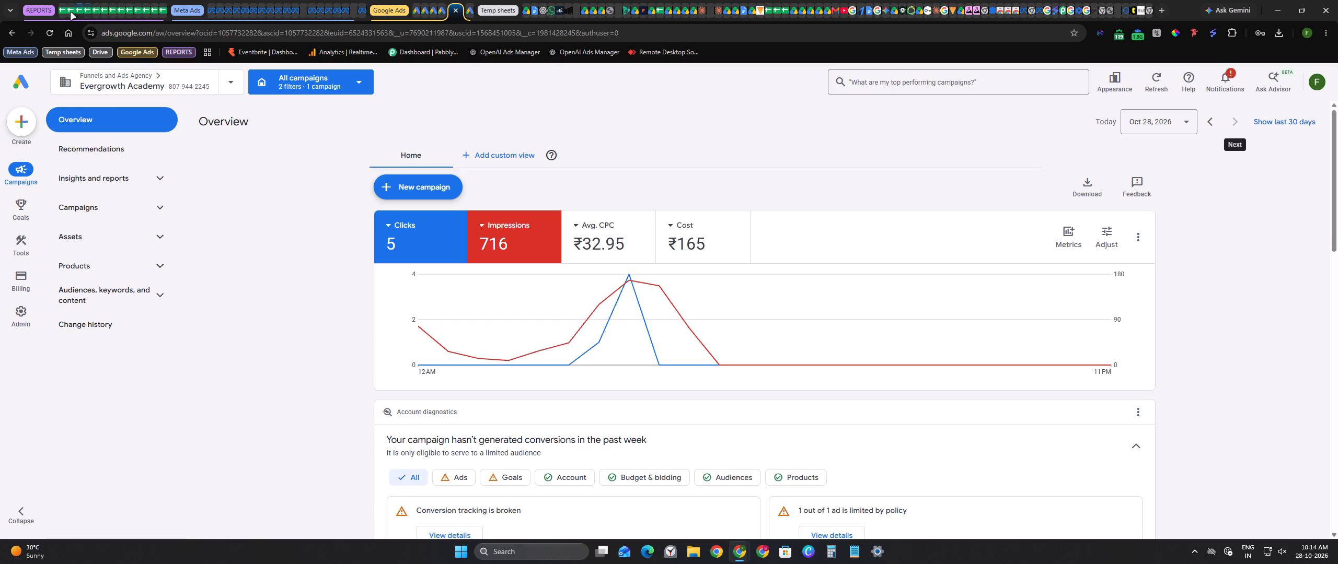
click(71, 13)
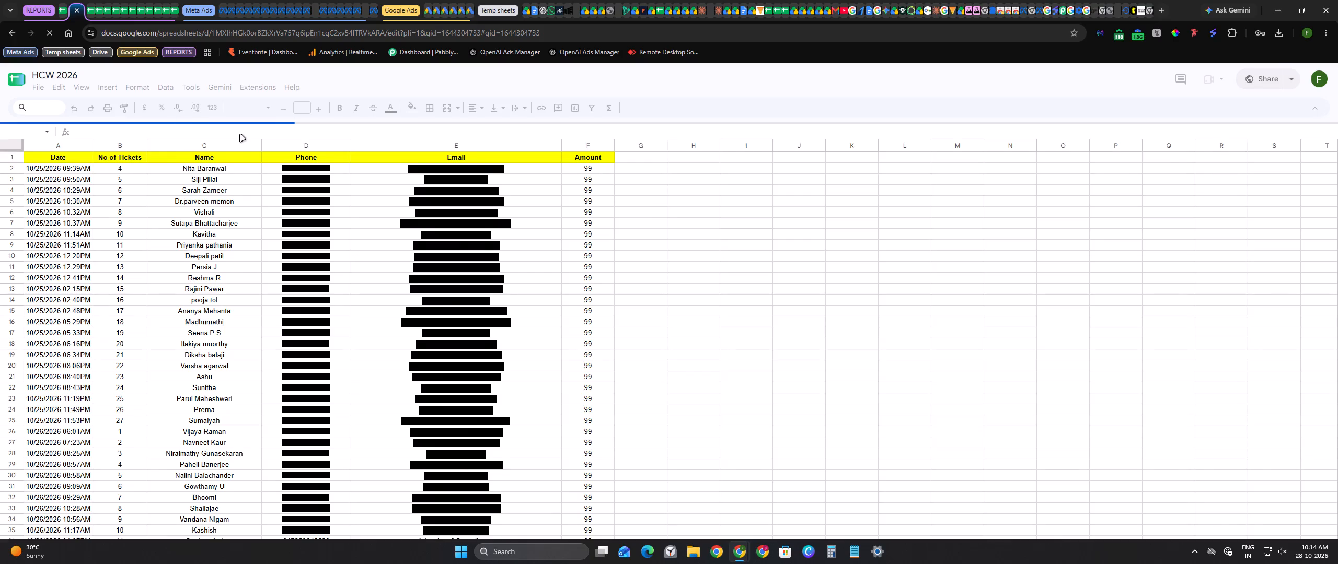
key(ctrl+Down)
key(ctrl+Down)
key(ctrl+Down)
key(ctrl+Down)
key(ctrl+Down)
key(ctrl+Down)
key(ctrl+Down)
key(ctrl+Down)
key(ctrl+Up)
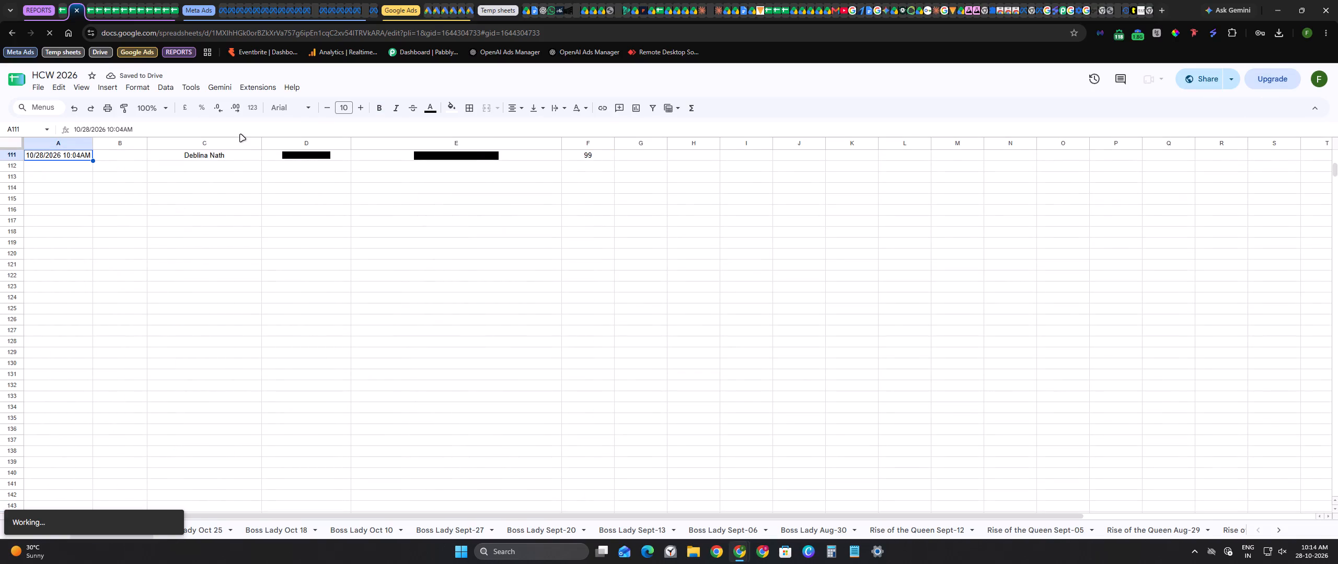
scroll(240, 135, up, 2)
scroll(113, 247, up, 4)
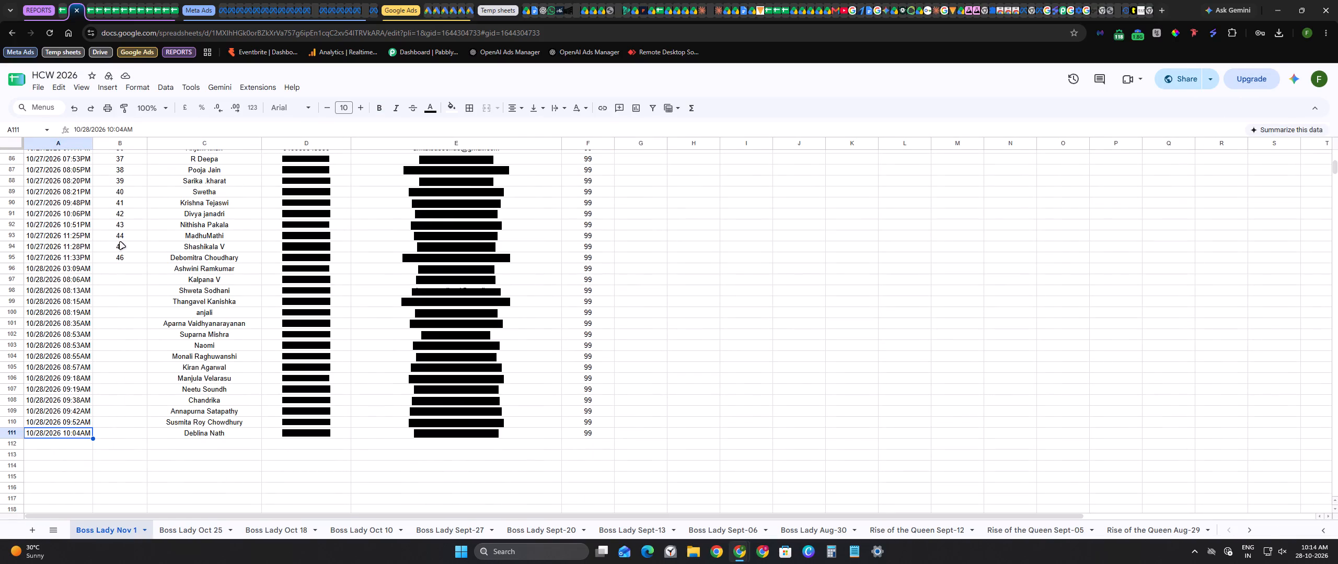
click(120, 236)
click(119, 267)
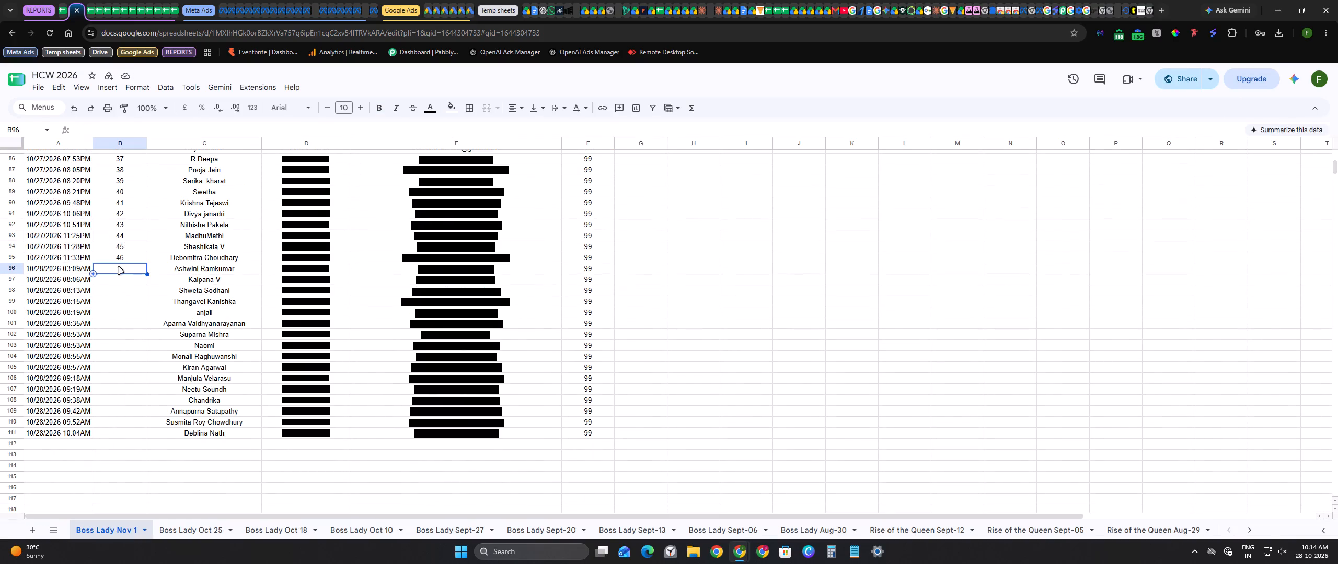
key(1)
key(Return)
key(2)
key(Return)
text(63)
key(Return)
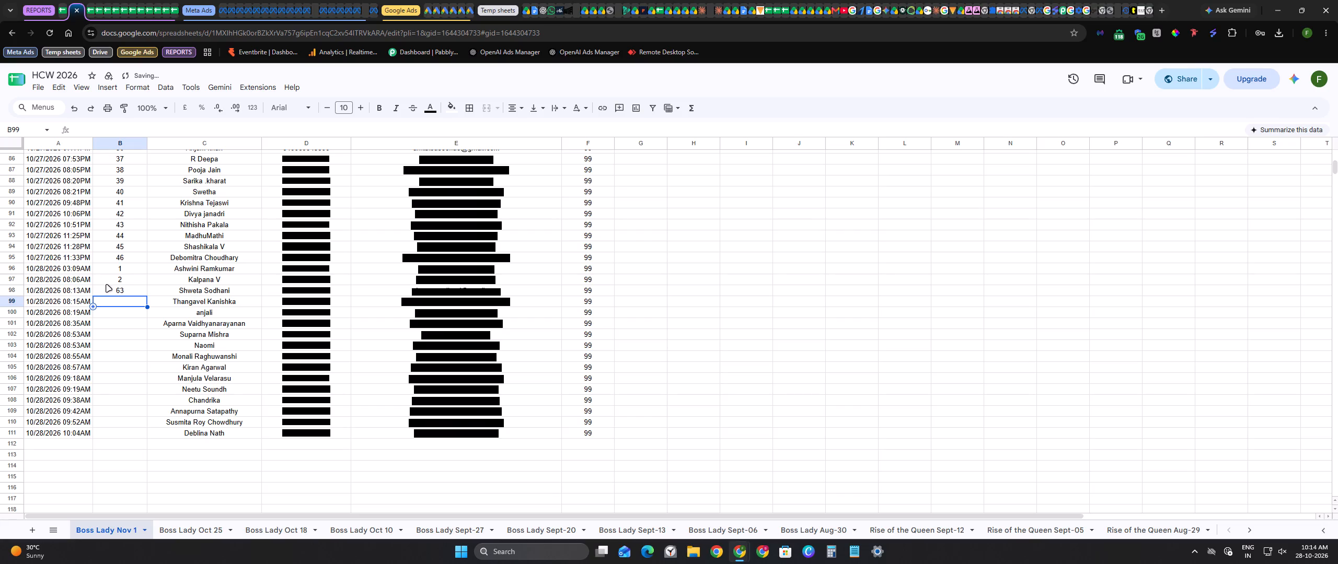
drag(130, 271, 131, 278)
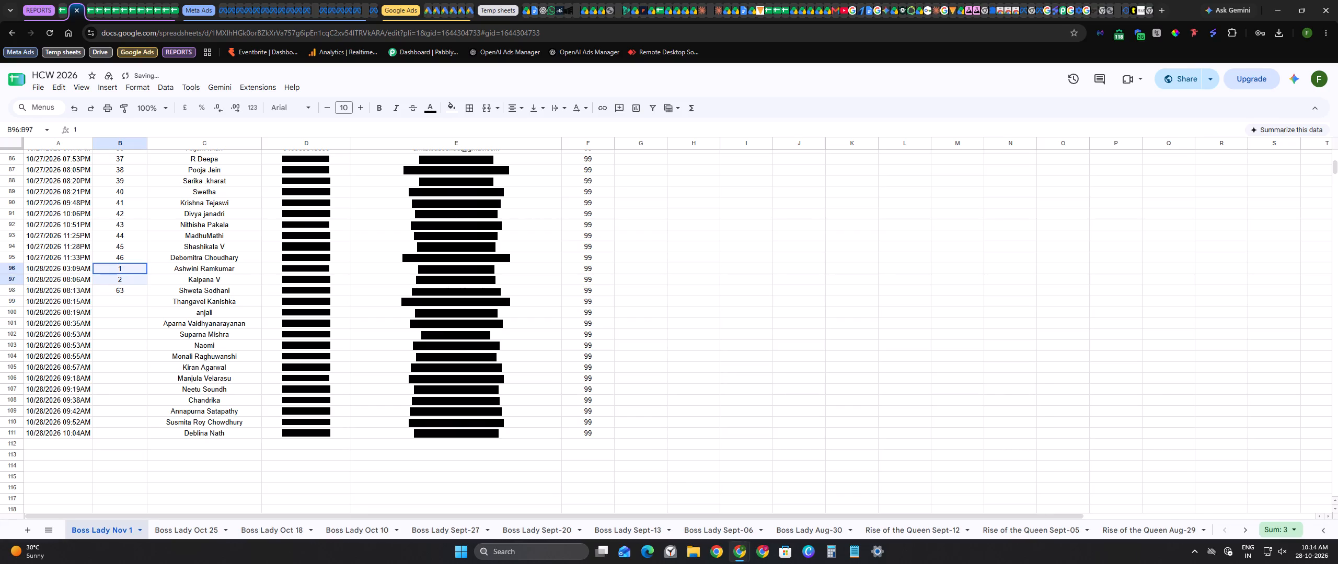
drag(146, 285, 138, 432)
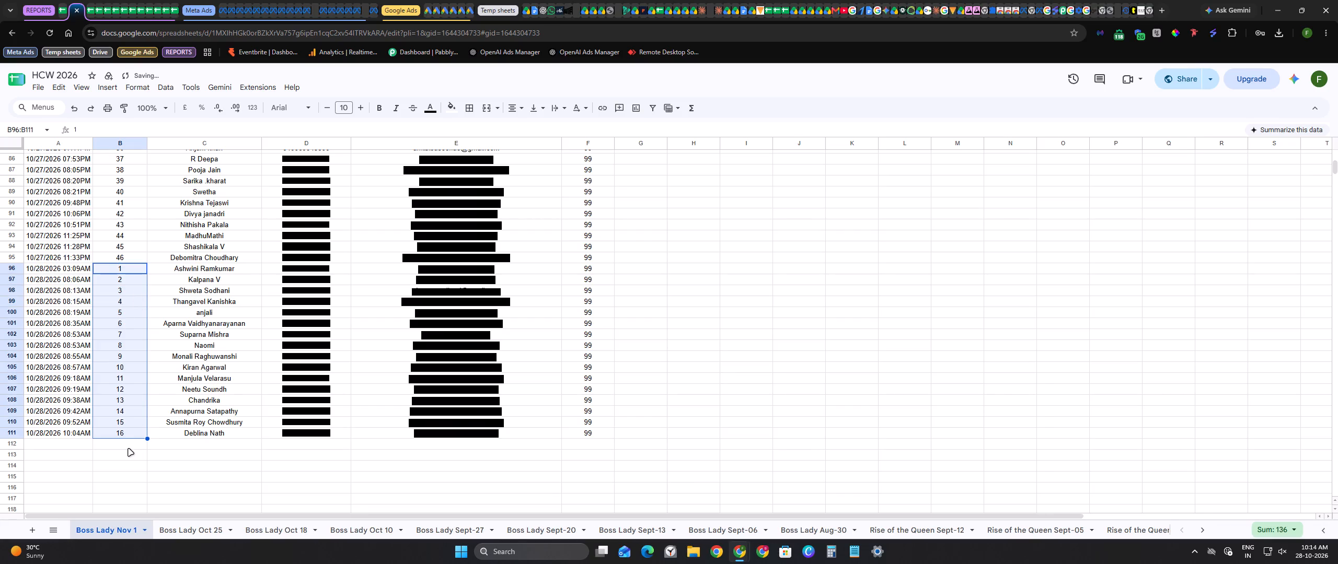
Set Maalica's dashboard tickets to 46 for 27 October and 16 for 28 October, and save and sync Maalica.
click(120, 437)
click(133, 250)
click(120, 265)
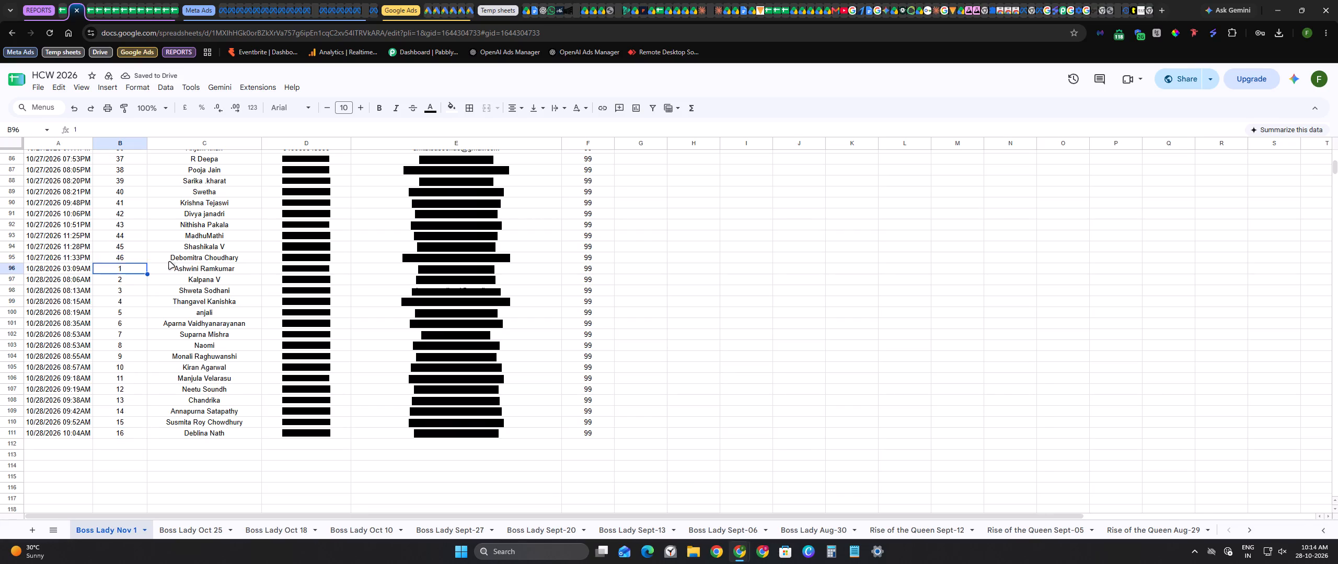
key(alt+Tab)
text(46)
key(Tab)
key(Tab)
key(Tab)
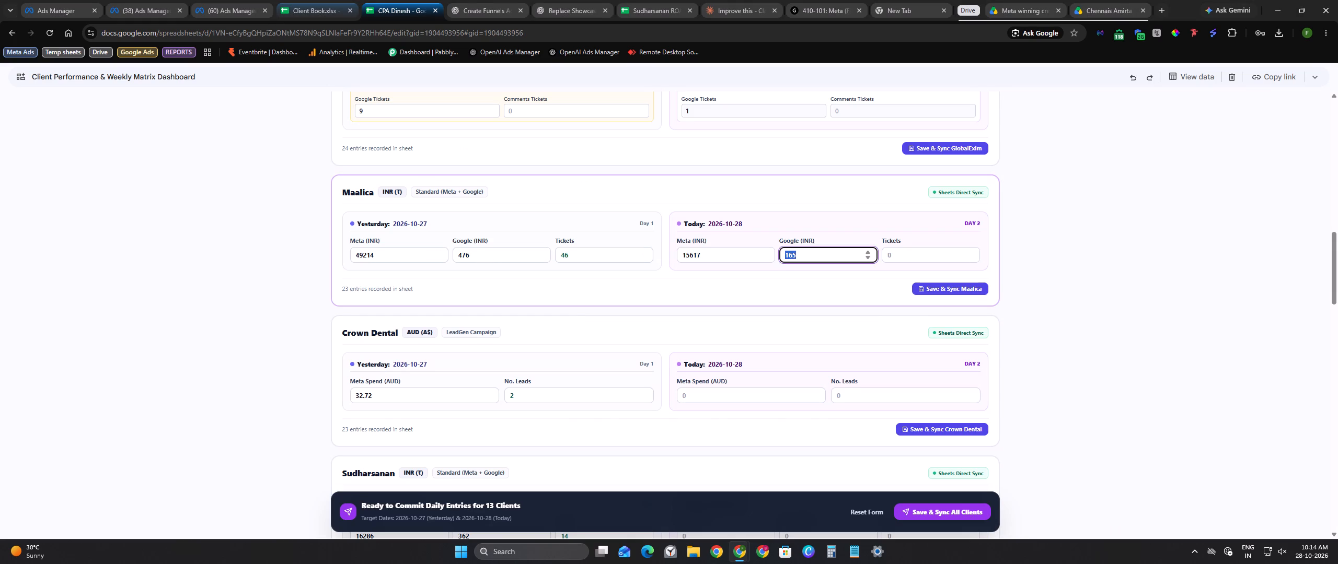
text(16)
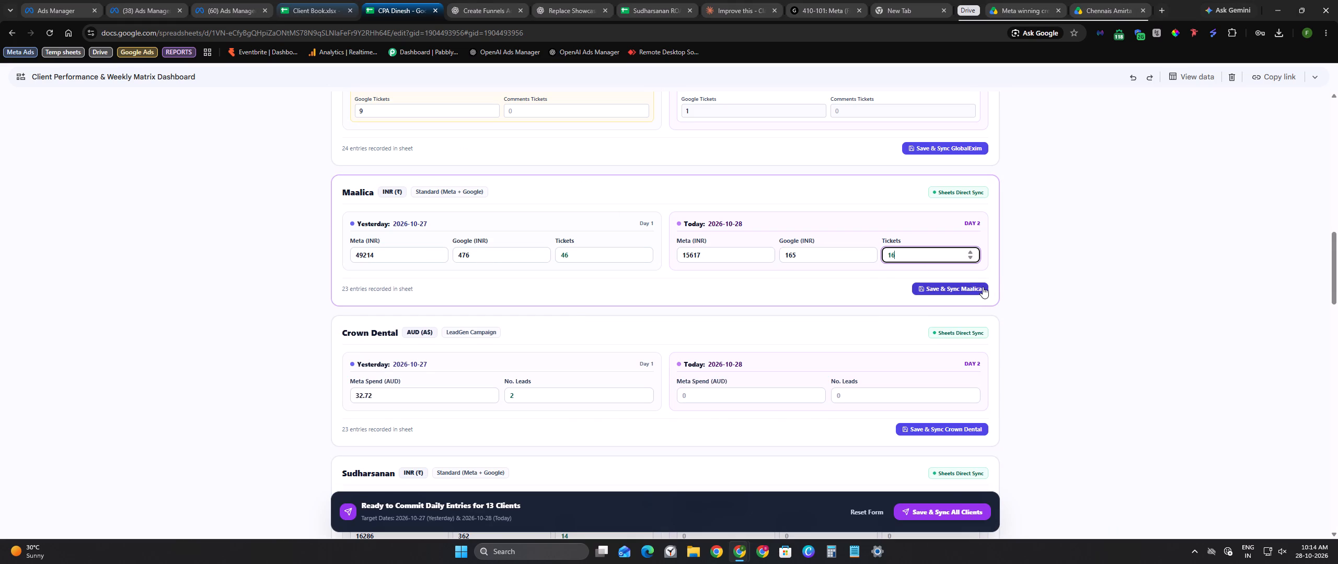
click(983, 287)
Set Crown Dental's 27 October Meta spend to 70.59, using yesterday's total from the Crown Holistic account in Meta Ads Manager.
scroll(614, 336, down, 3)
drag(422, 169, 341, 173)
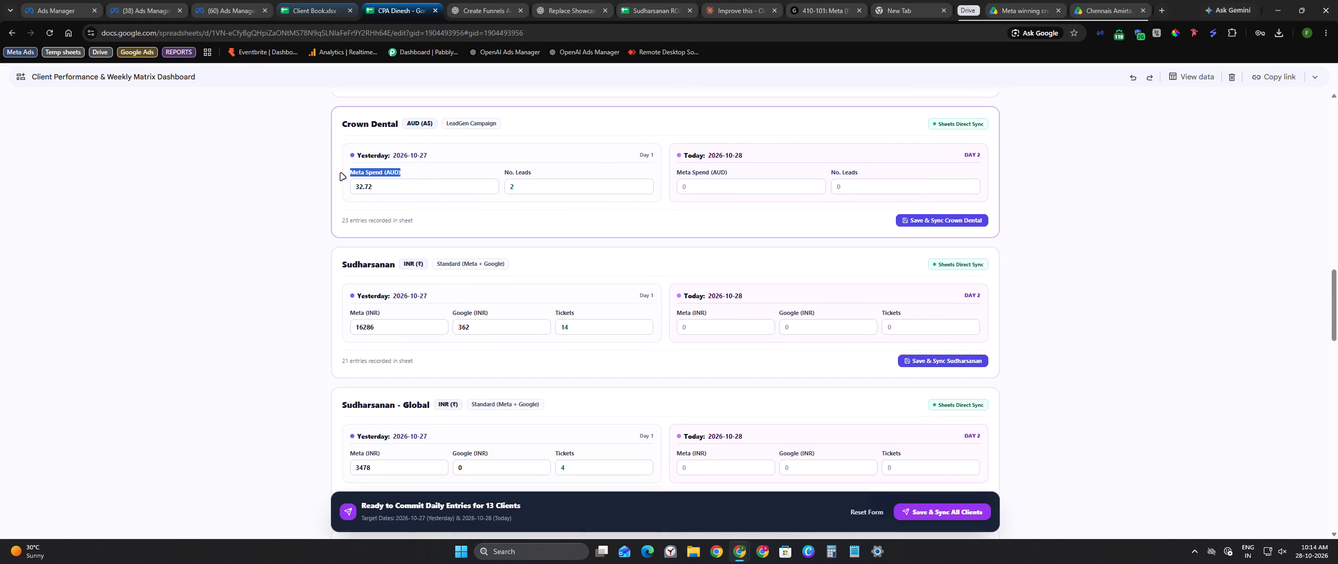
drag(341, 173, 341, 173)
click(396, 182)
drag(397, 180, 278, 180)
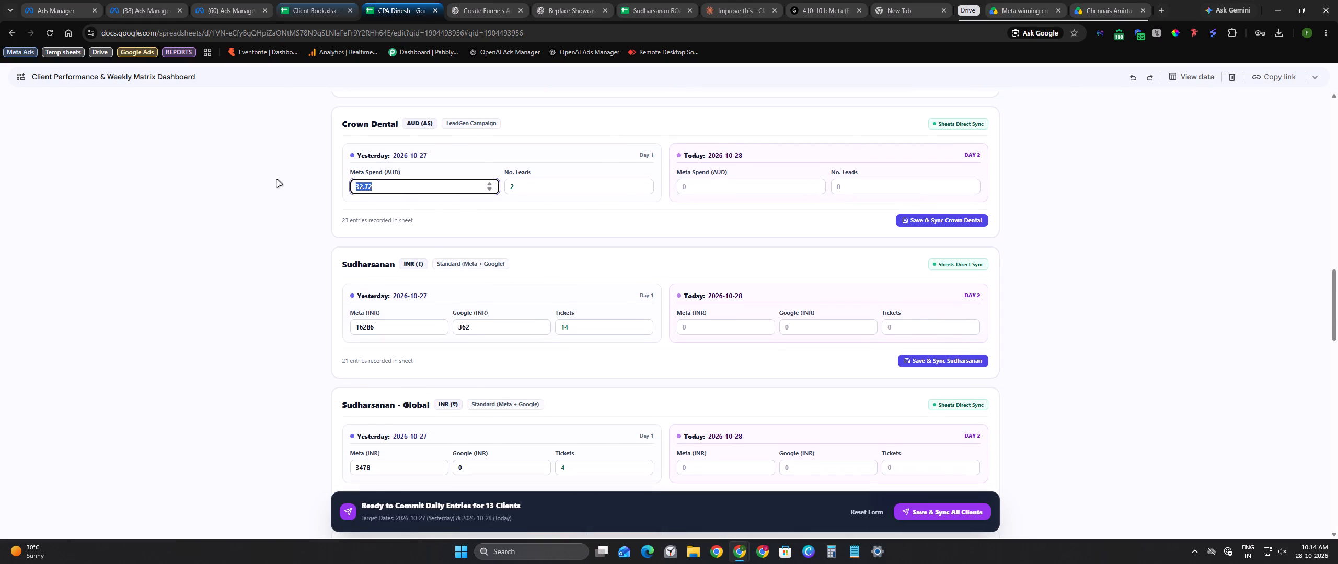
key(alt+Tab)
key(alt+Tab)
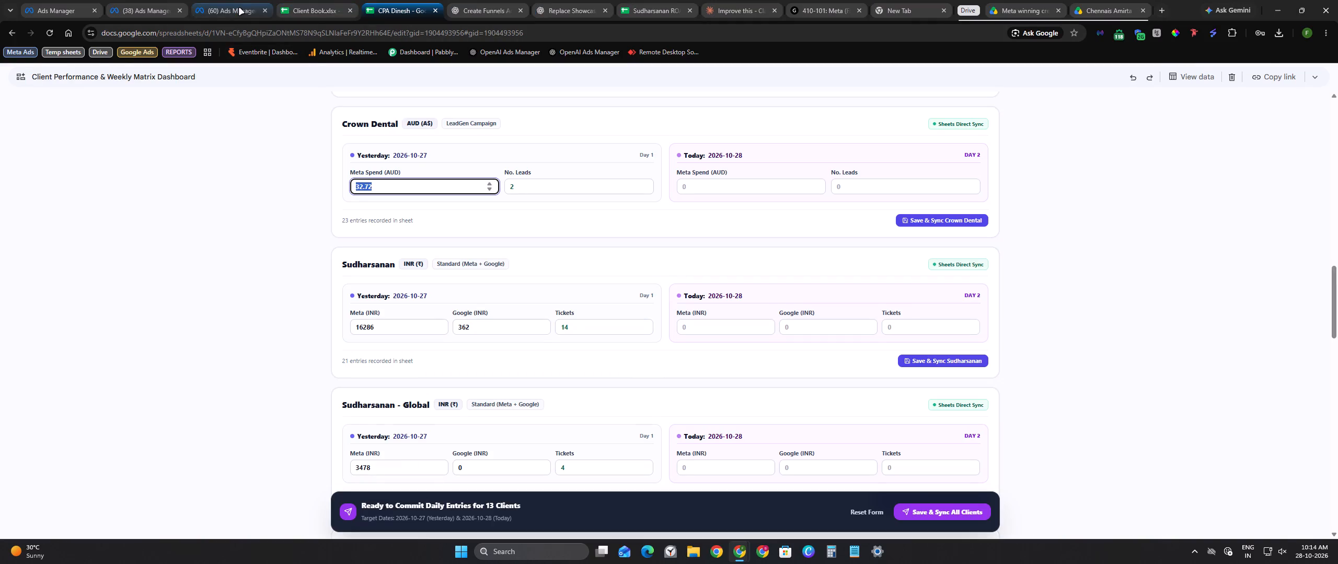
key(alt+Tab)
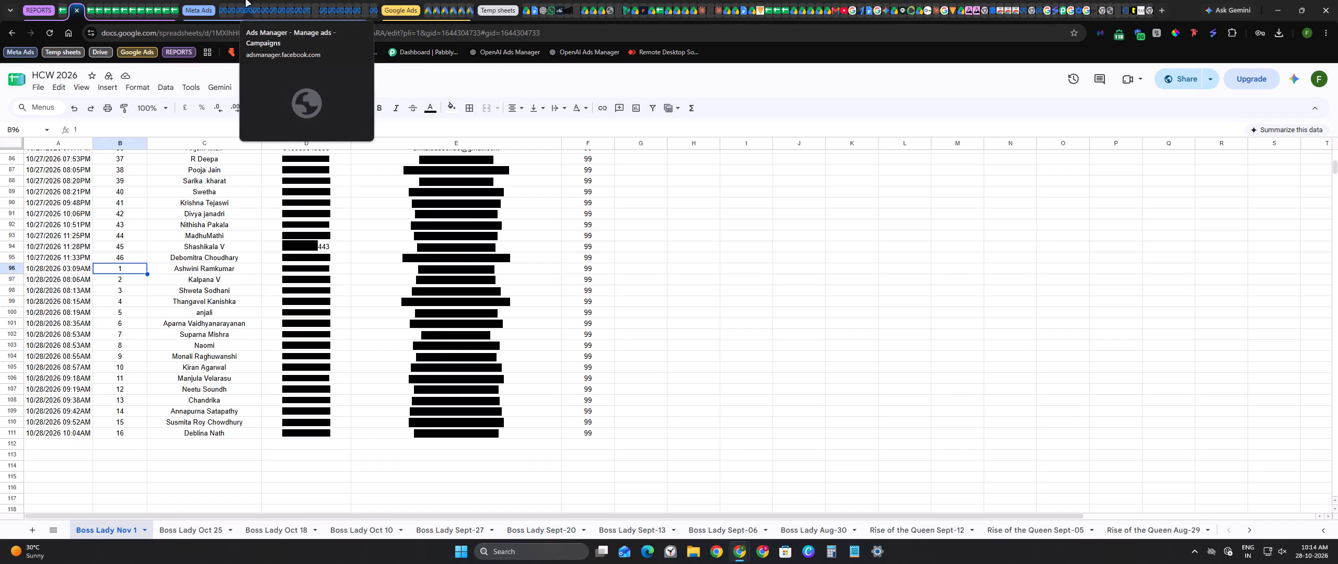
click(252, 3)
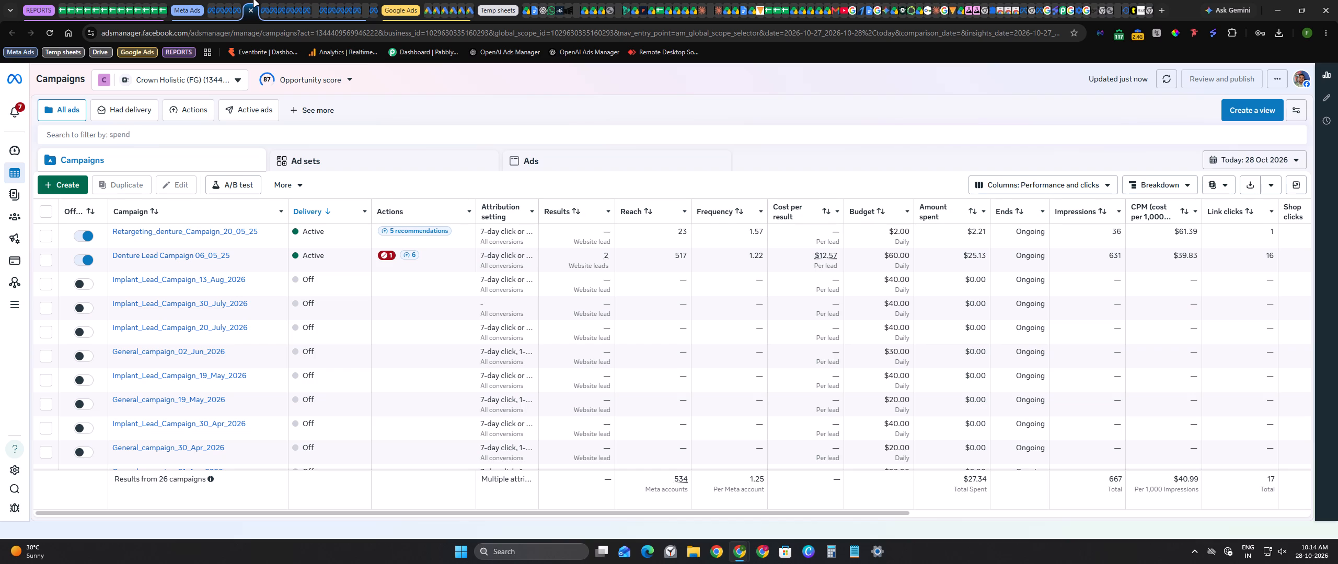
click(1270, 161)
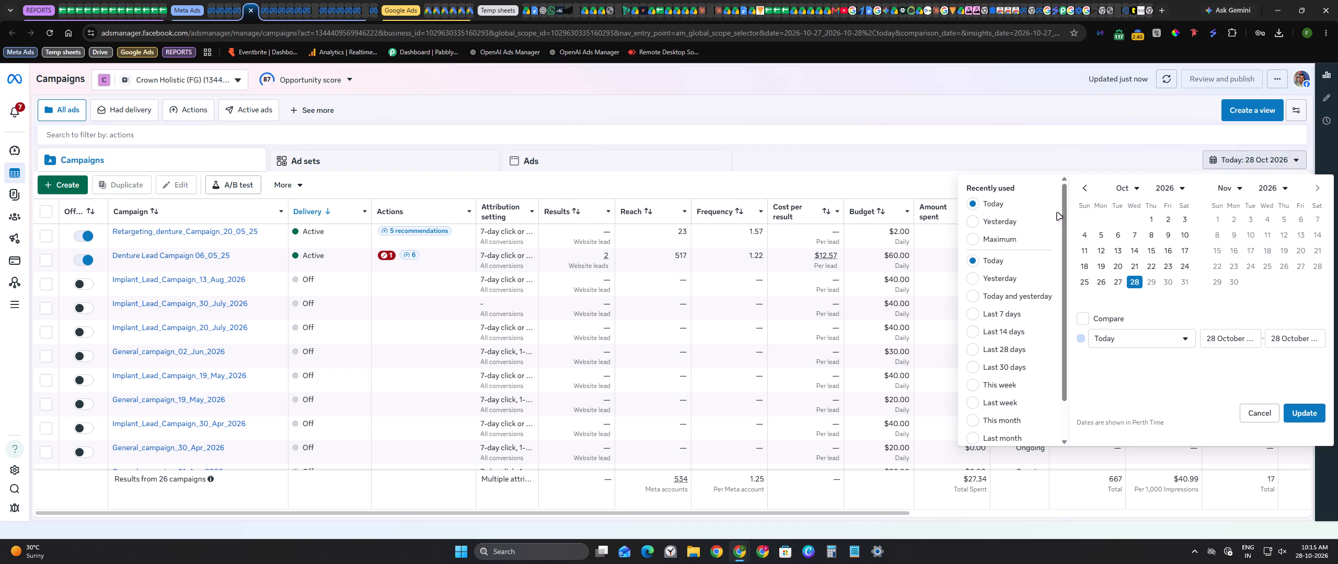
click(991, 219)
click(1115, 40)
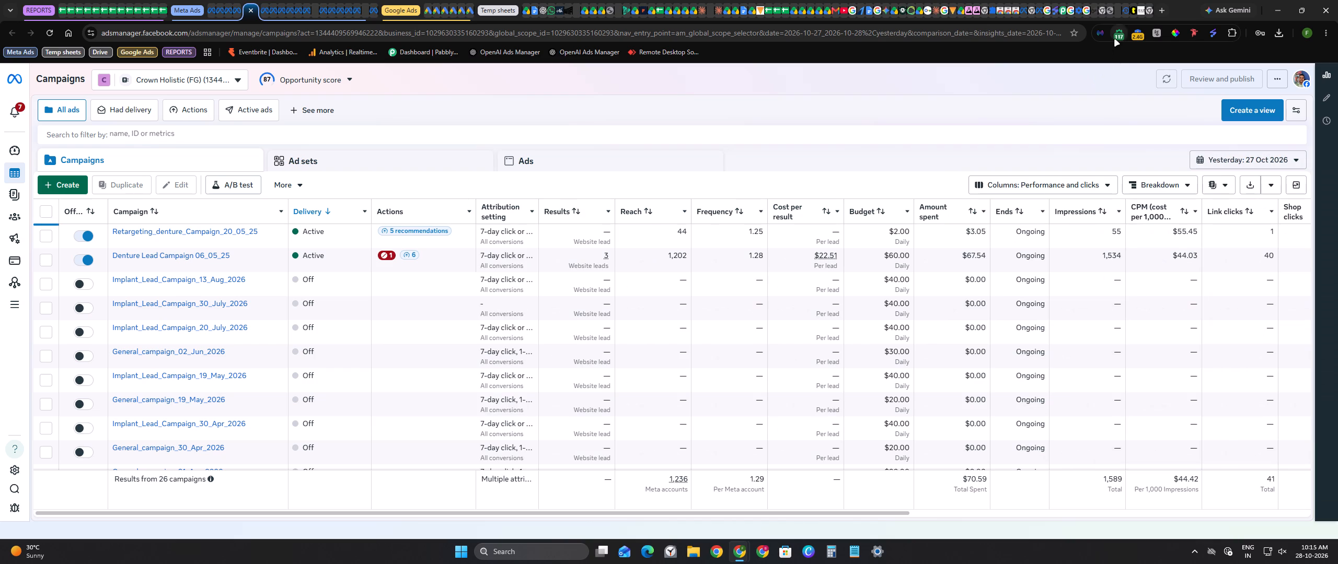
click(972, 268)
click(872, 109)
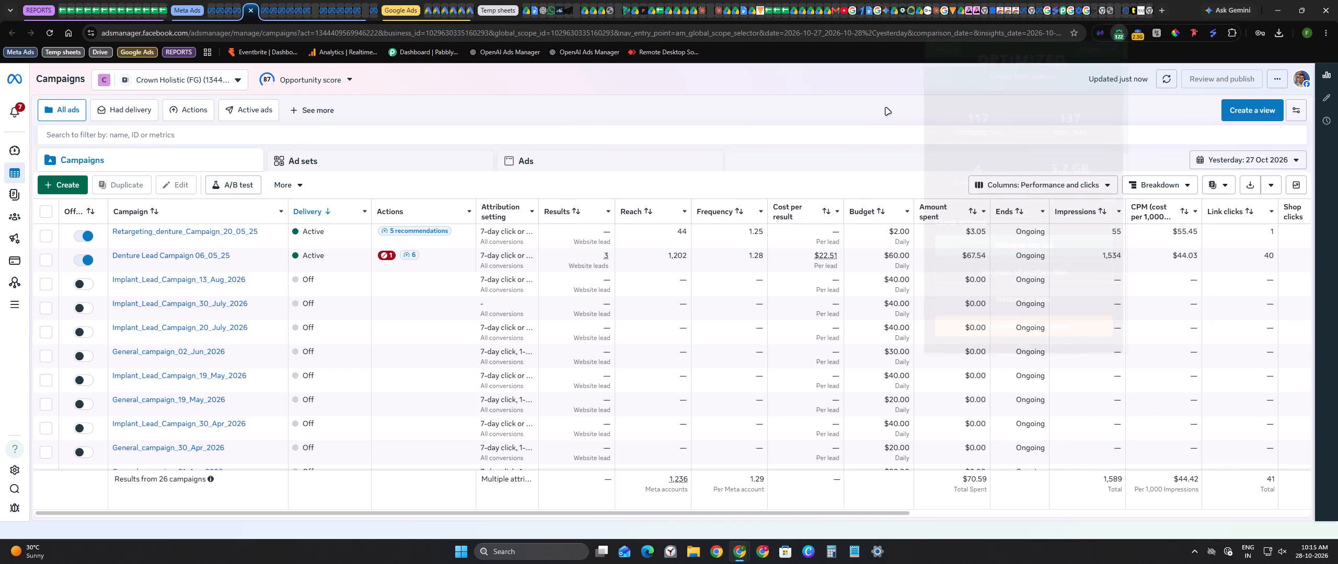
key(alt+Tab)
text(70.59)
Set Crown Dental's 28 October Meta spend to 27.34, using today's total from the Crown Holistic account in Meta Ads Manager.
key(Tab)
key(Tab)
key(Tab)
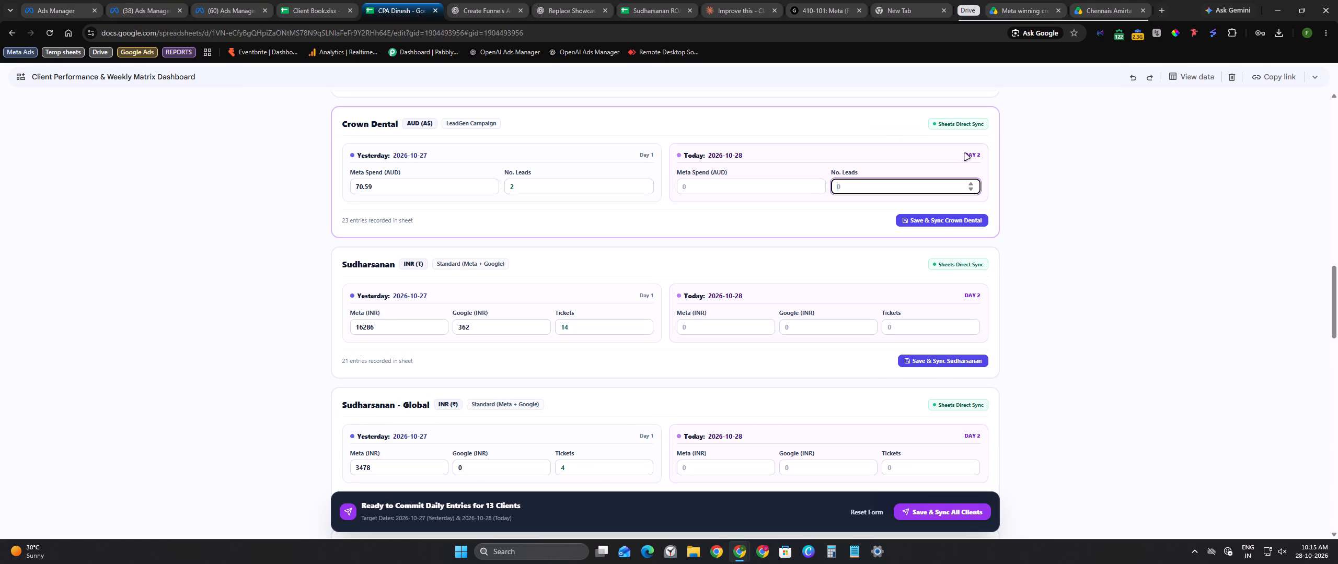
key(alt+Tab)
key(alt+Tab)
click(721, 182)
key(alt+Tab)
click(1258, 158)
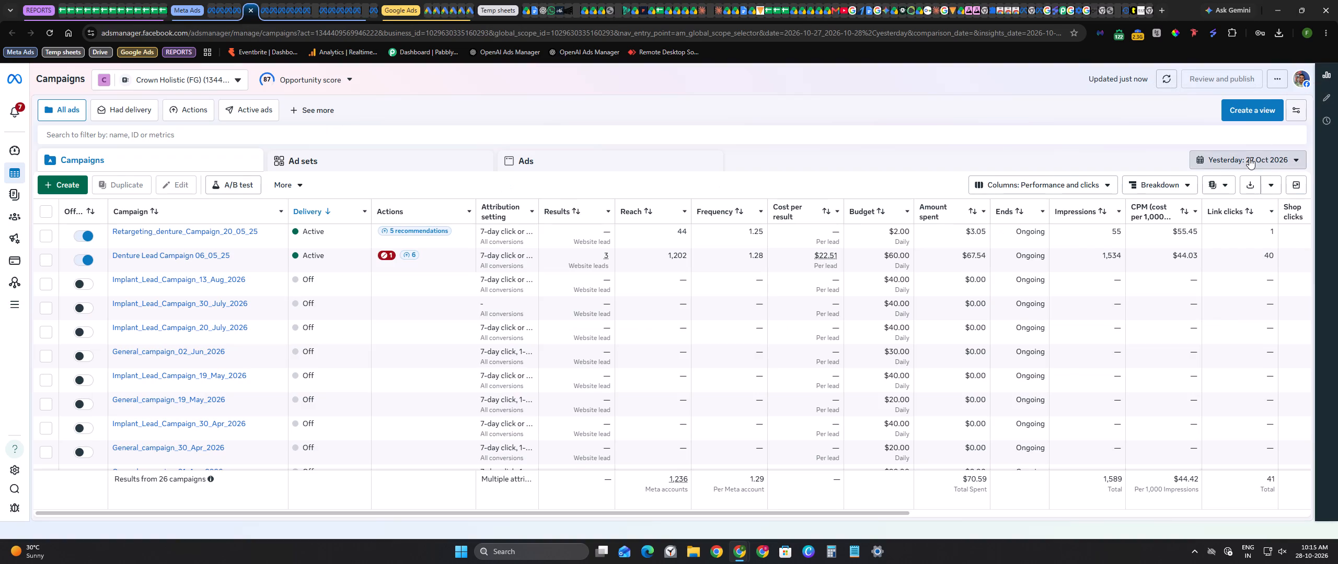
click(997, 206)
key(alt+Tab)
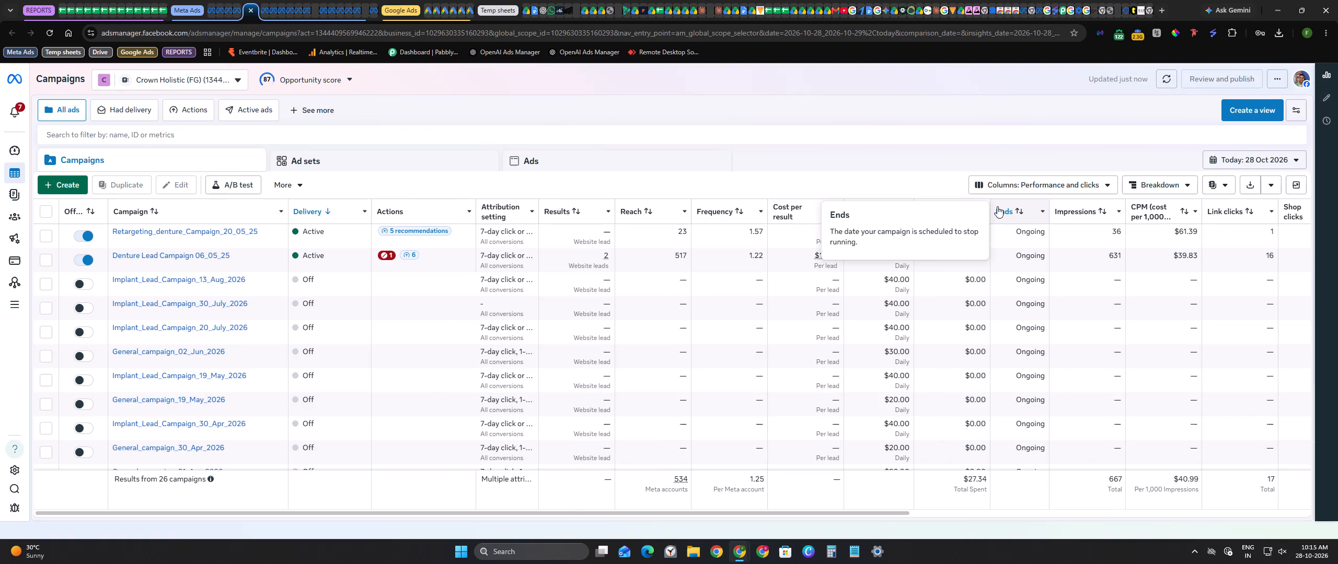
text(27.34)
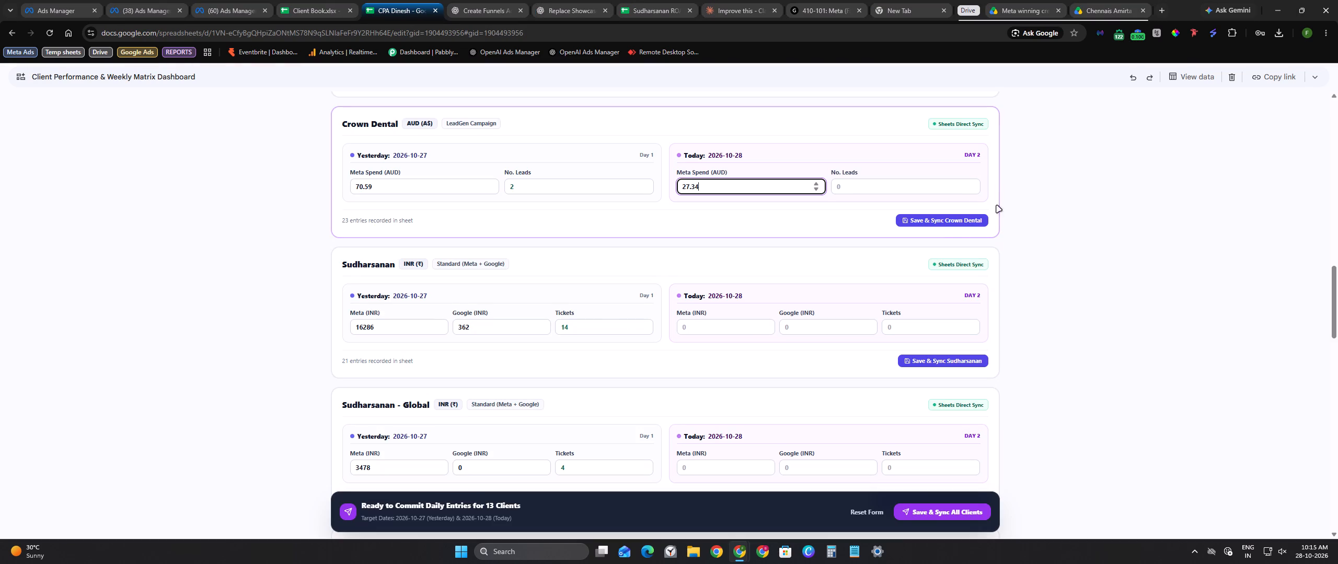
In the Crown Holistic Dental Sheet's Denture Leads, number the last 27 October lead 3 and the 28 October leads 1 and 2.
drag(576, 192, 433, 169)
key(alt+Tab)
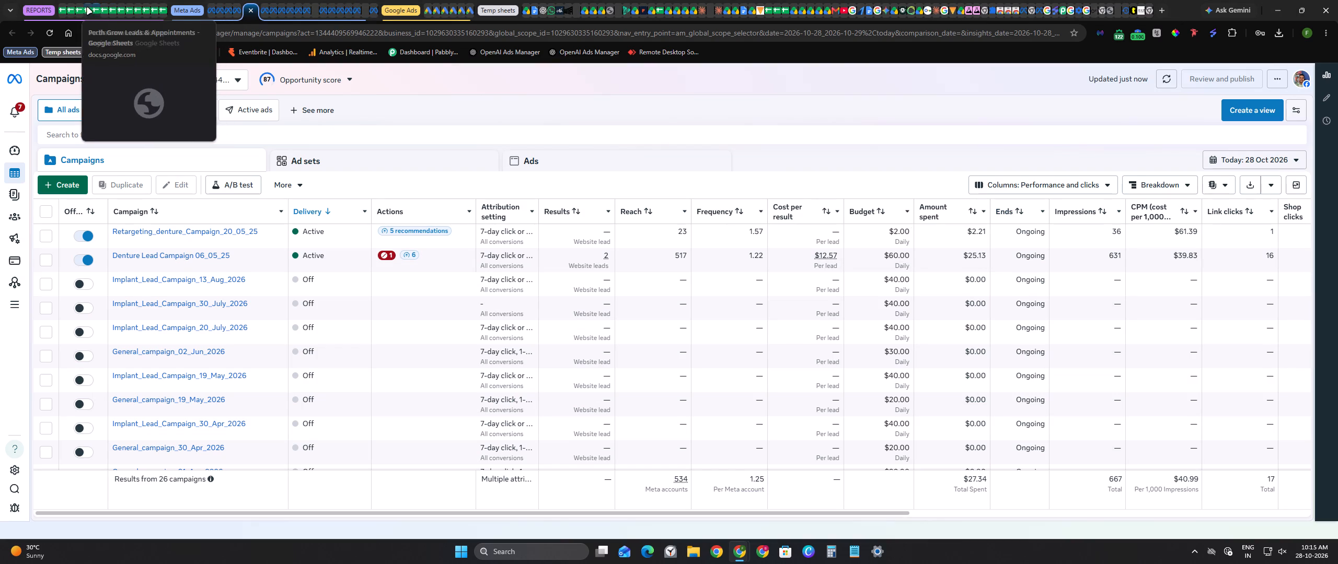
click(75, 5)
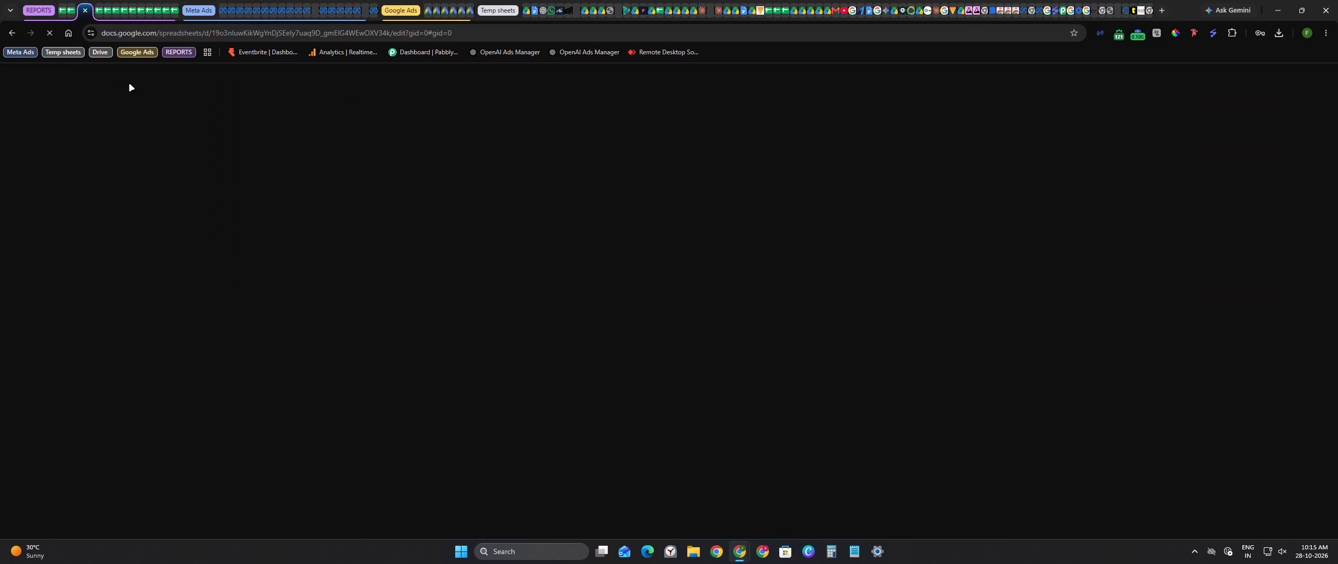
key(ctrl+Down)
key(ctrl+Down)
key(ctrl+Down)
key(ctrl+Down)
key(ctrl+Down)
key(ctrl+Down)
key(ctrl+Down)
key(ctrl+Down)
key(ctrl+Down)
key(ctrl+Down)
key(ctrl+Down)
key(ctrl+Down)
key(ctrl+Down)
key(ctrl+Down)
key(ctrl+Down)
key(ctrl+Down)
key(ctrl+Down)
key(ctrl+Down)
key(ctrl+Down)
key(ctrl+Down)
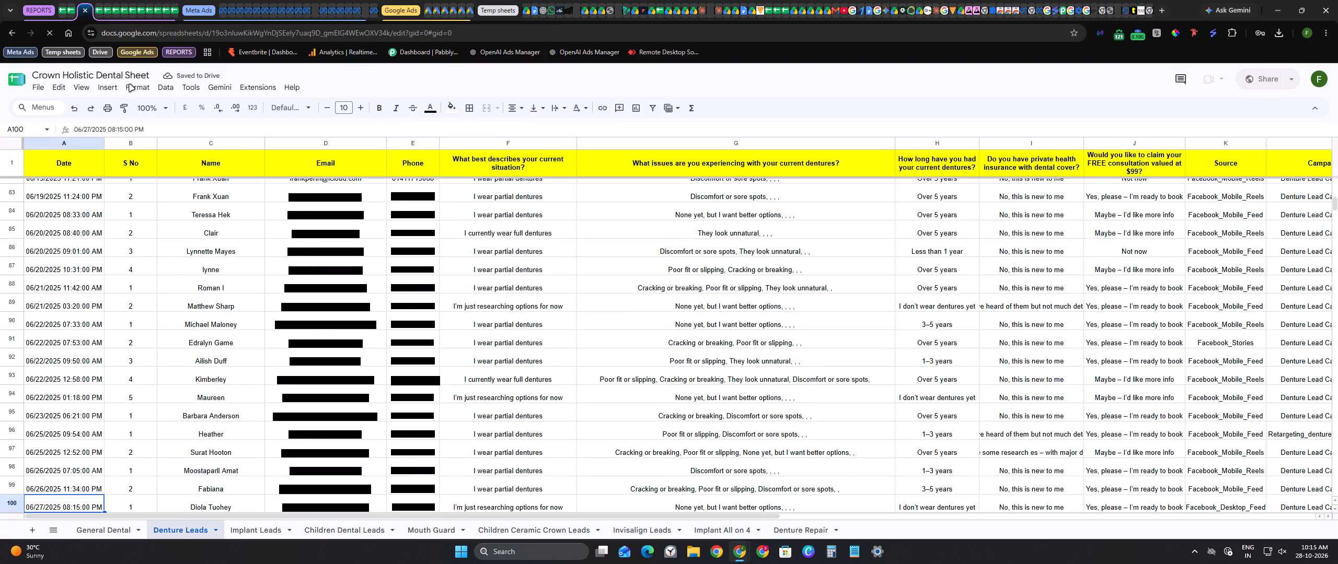
key(ctrl+Down)
key(ctrl+Down)
key(ctrl+Down)
key(ctrl+Up)
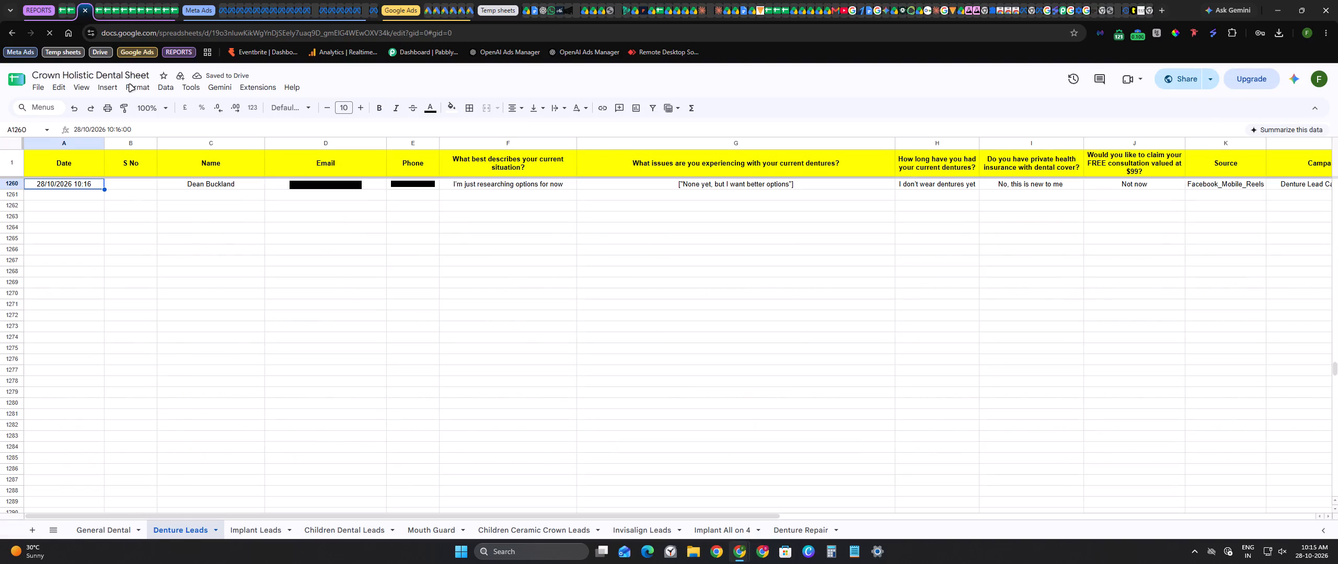
scroll(130, 85, up, 3)
scroll(241, 272, up, 3)
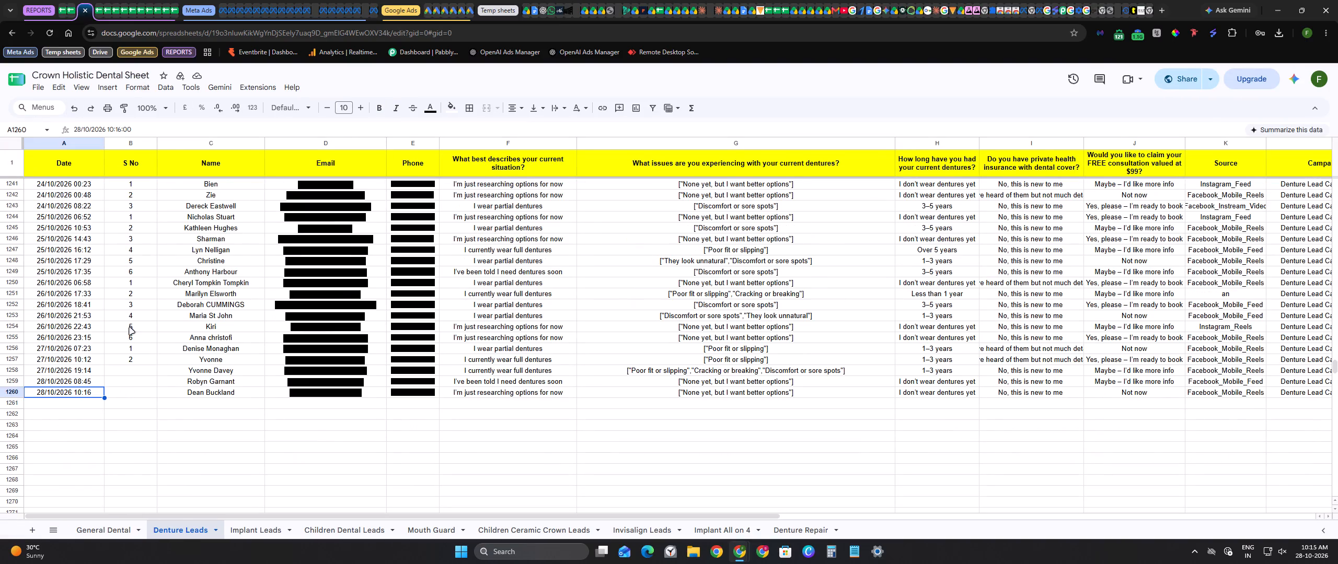
drag(132, 346, 132, 358)
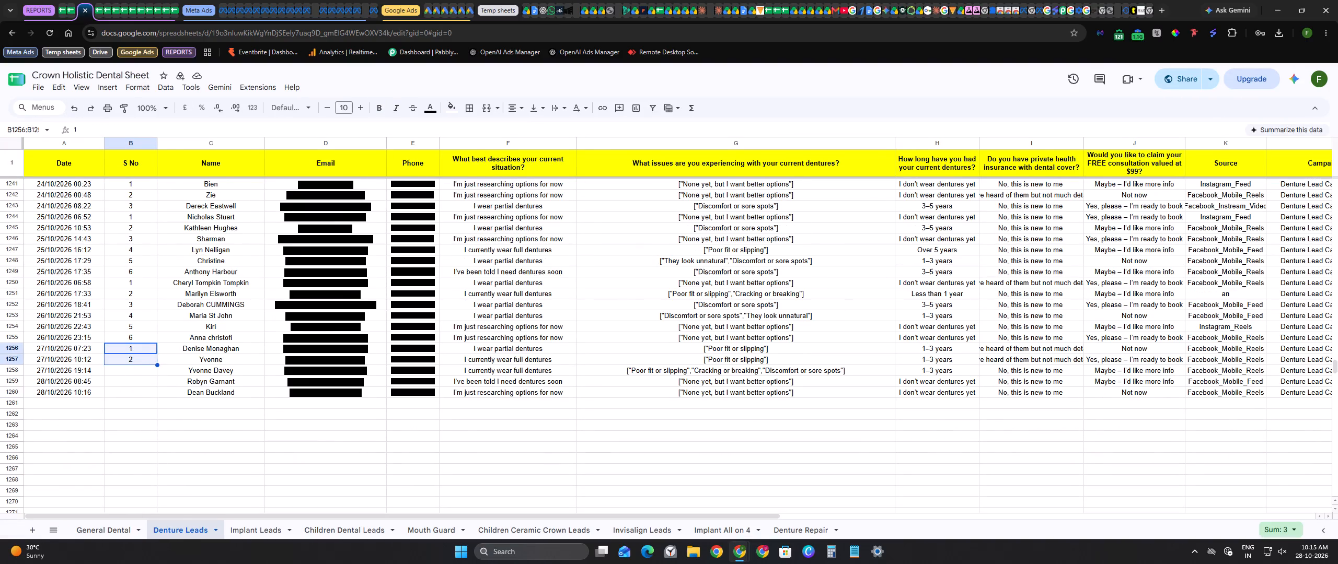
drag(158, 365, 154, 374)
click(113, 379)
key(1)
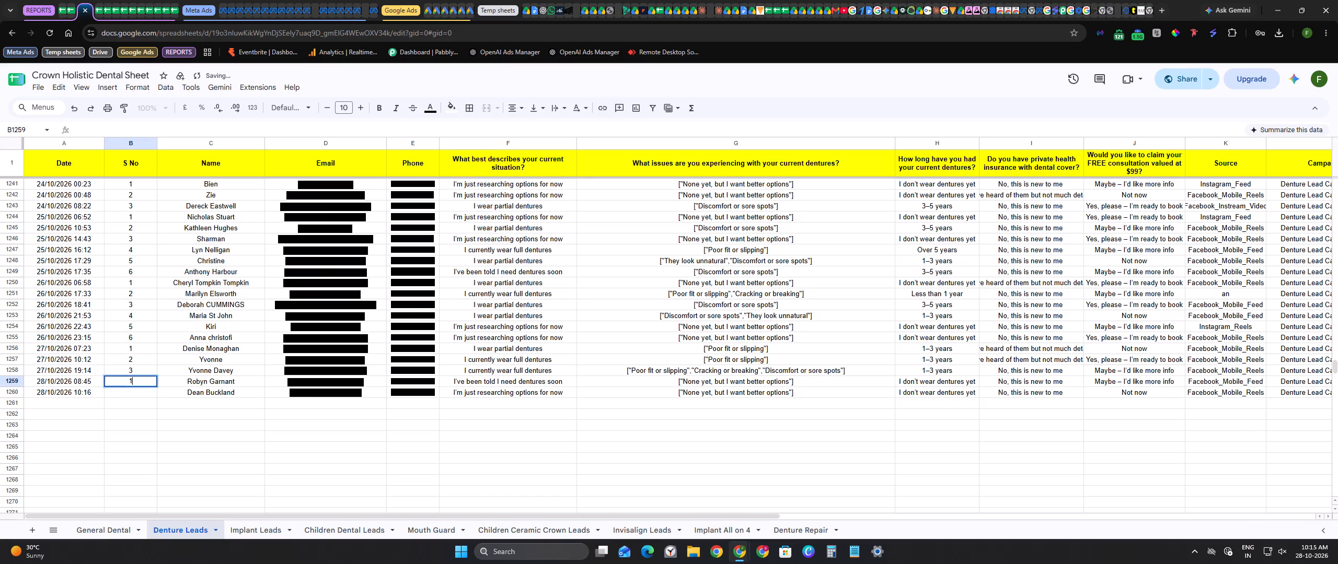
key(Return)
key(2)
key(Return)
Set Crown Dental's dashboard leads to 3 for 27 October and 2 for 28 October, and save and sync Crown Dental.
click(131, 373)
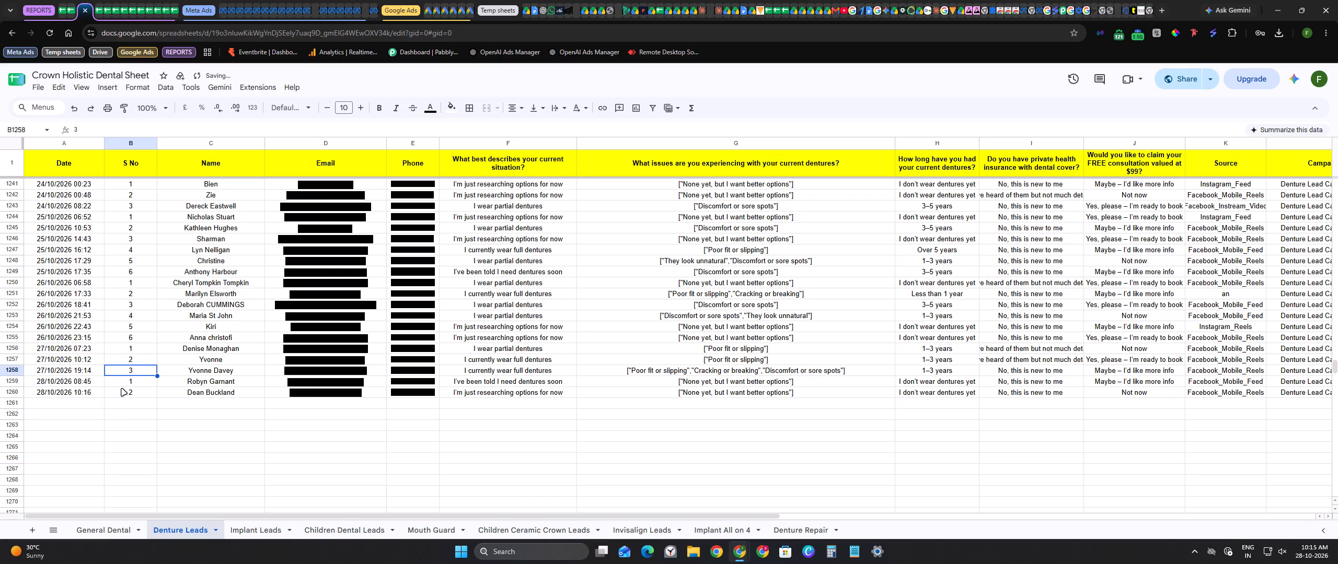
click(133, 394)
key(alt+Tab)
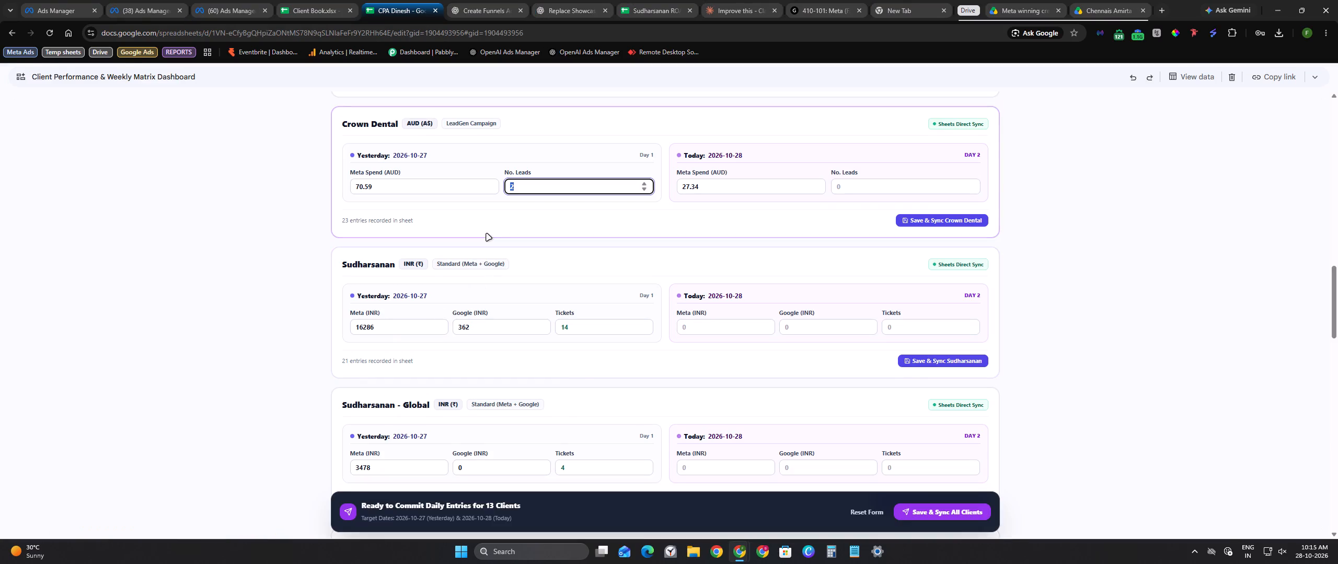
key(3)
key(Tab)
key(Tab)
key(2)
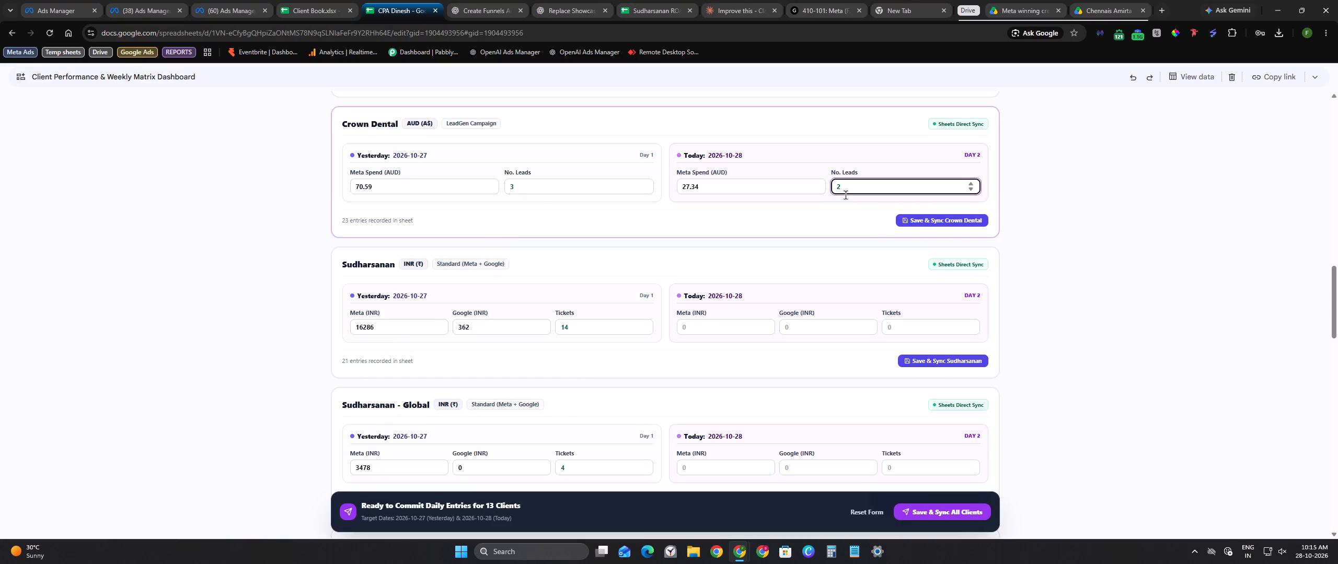
click(904, 215)
Set Sudharsanan's 27 October Meta spend to 48318, using yesterday's total for the three selected campaigns in Meta's Becoming Known account.
scroll(576, 279, down, 2)
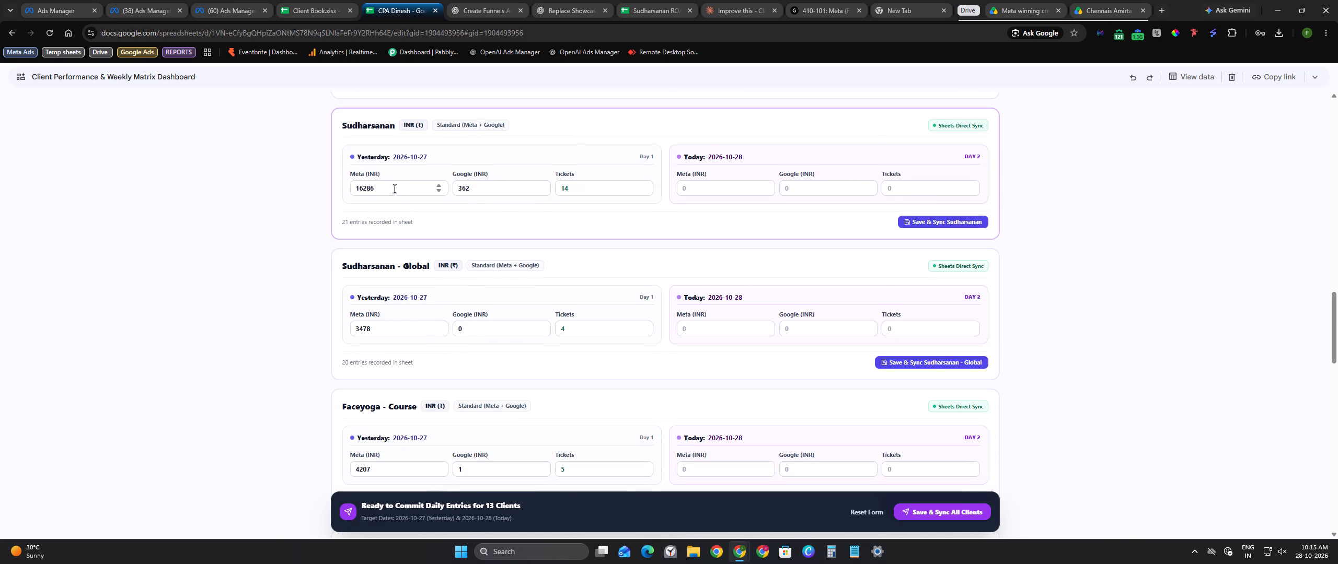
drag(395, 184, 302, 182)
key(alt+Tab)
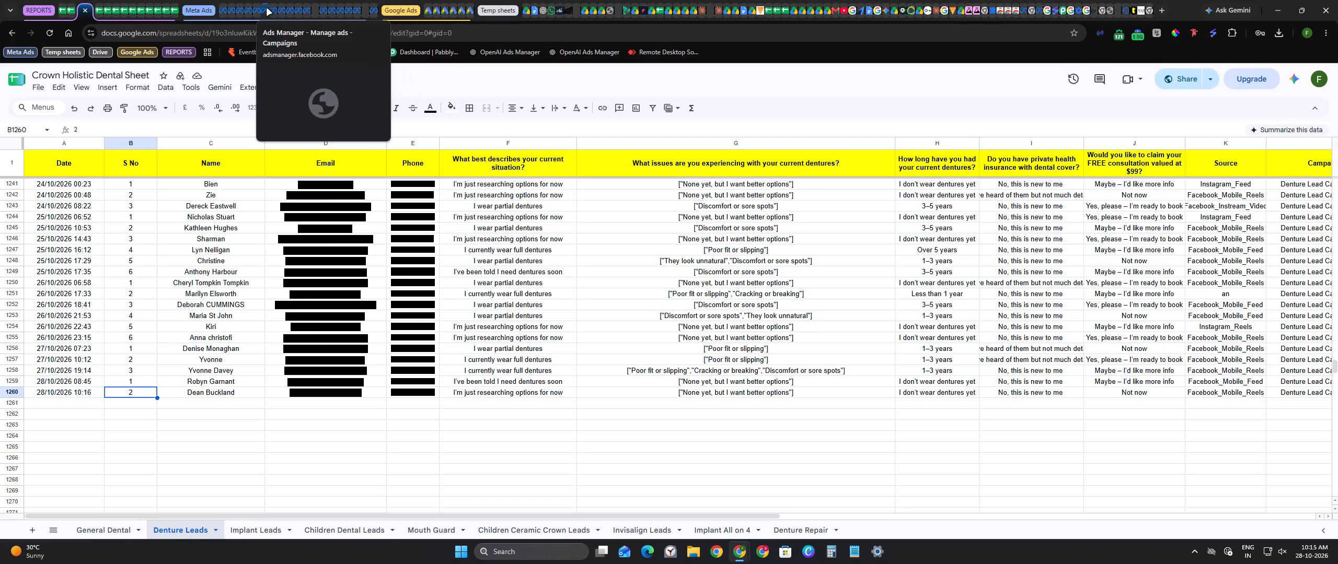
click(265, 12)
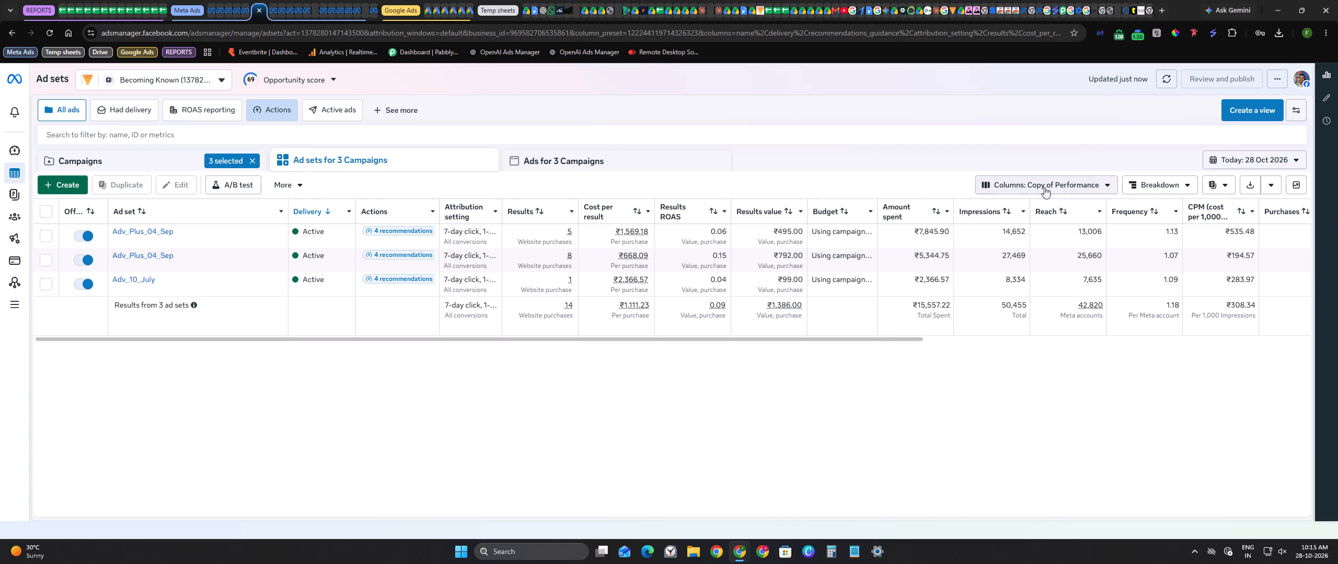
click(160, 155)
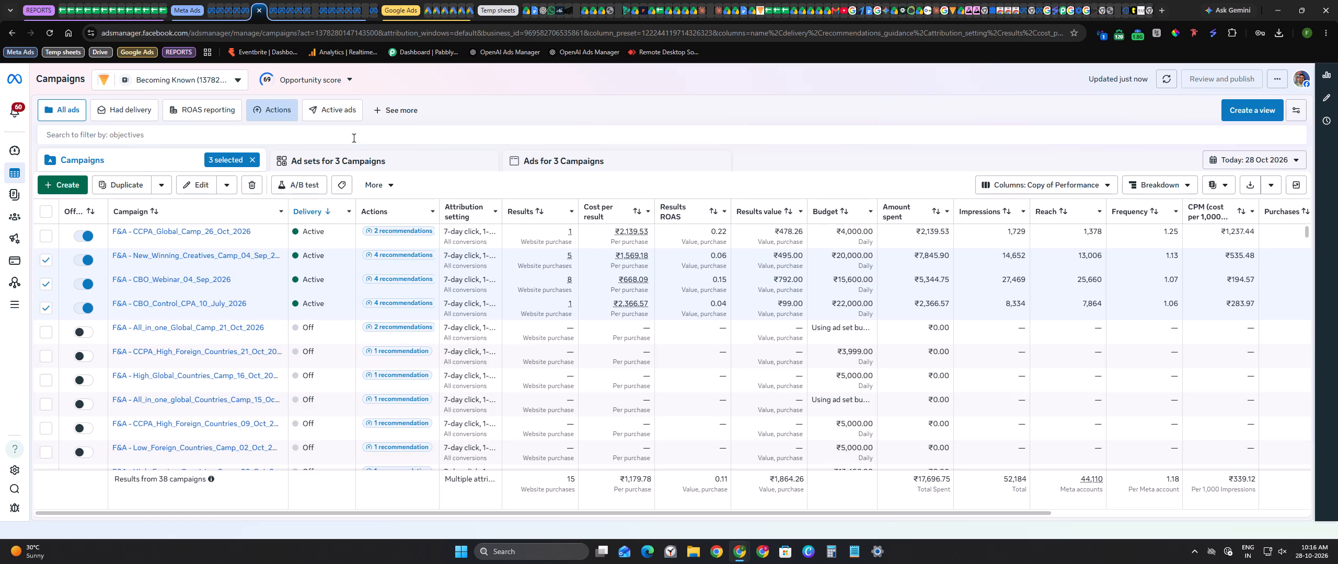
click(334, 161)
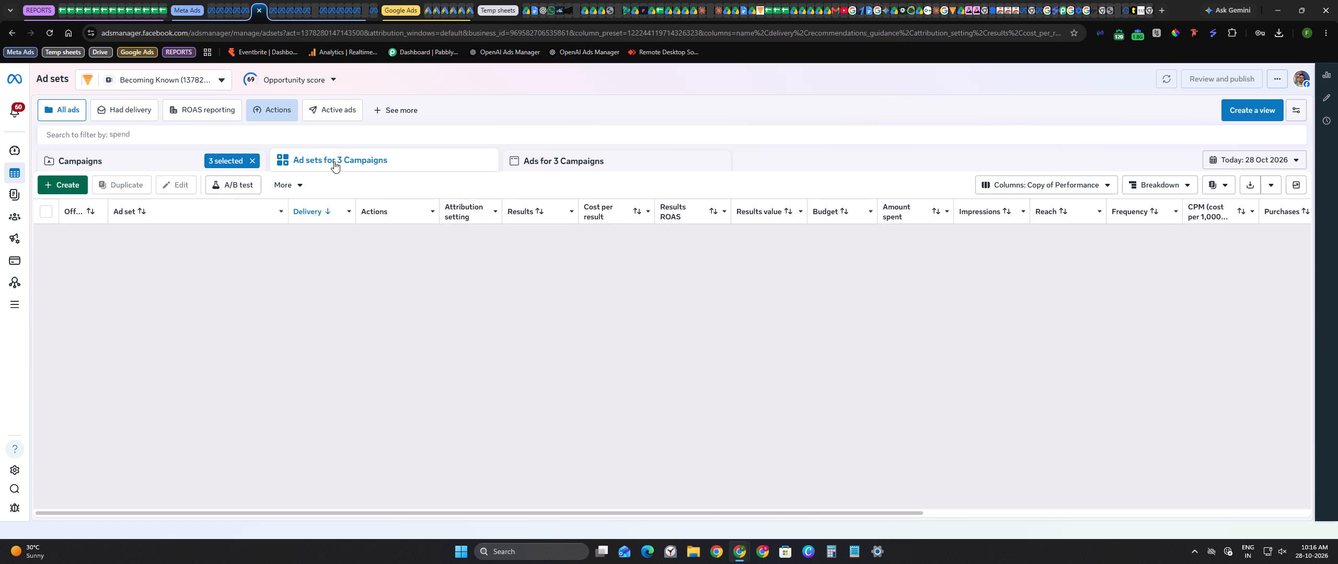
click(1265, 168)
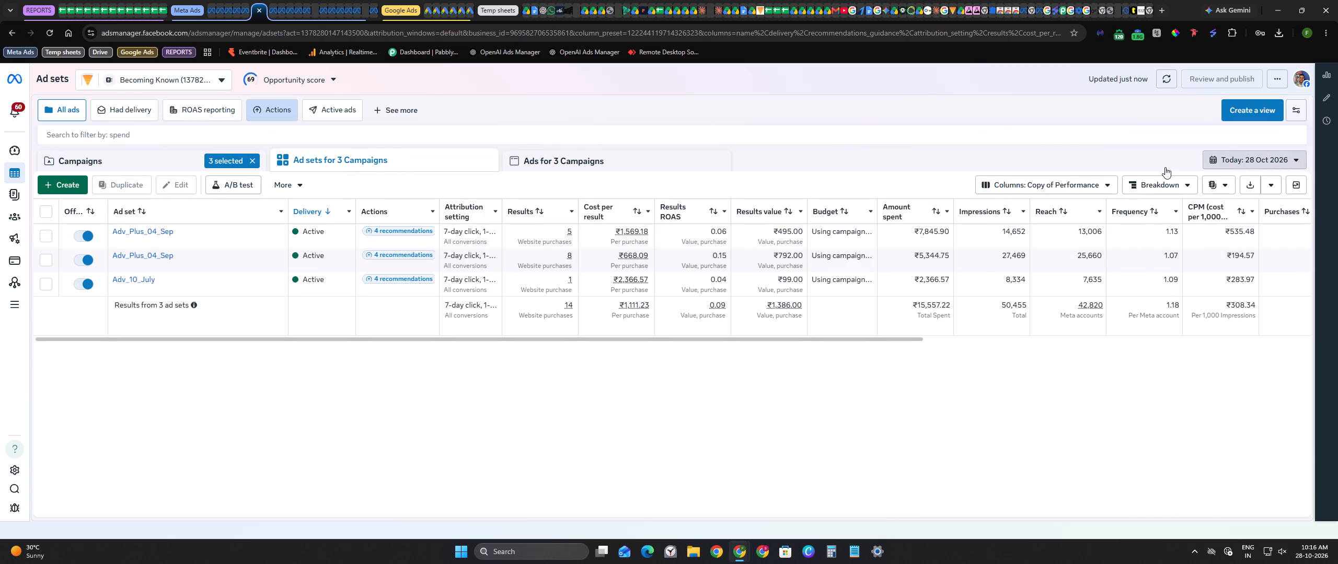
click(1012, 215)
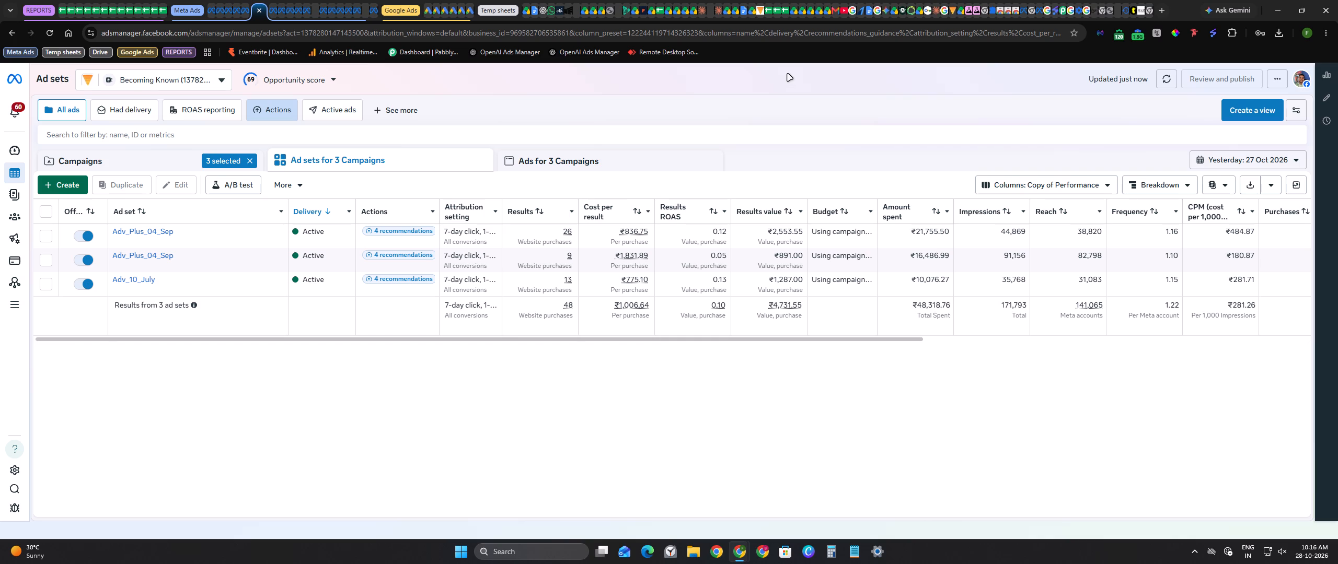
key(alt+Tab)
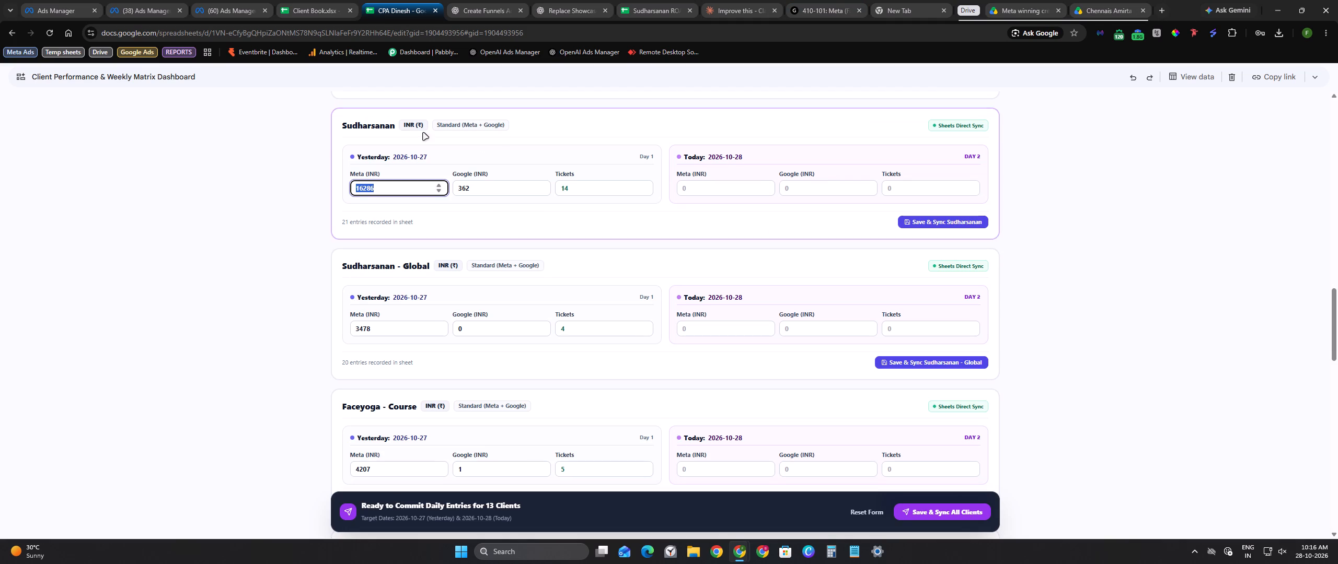
key(alt+Tab)
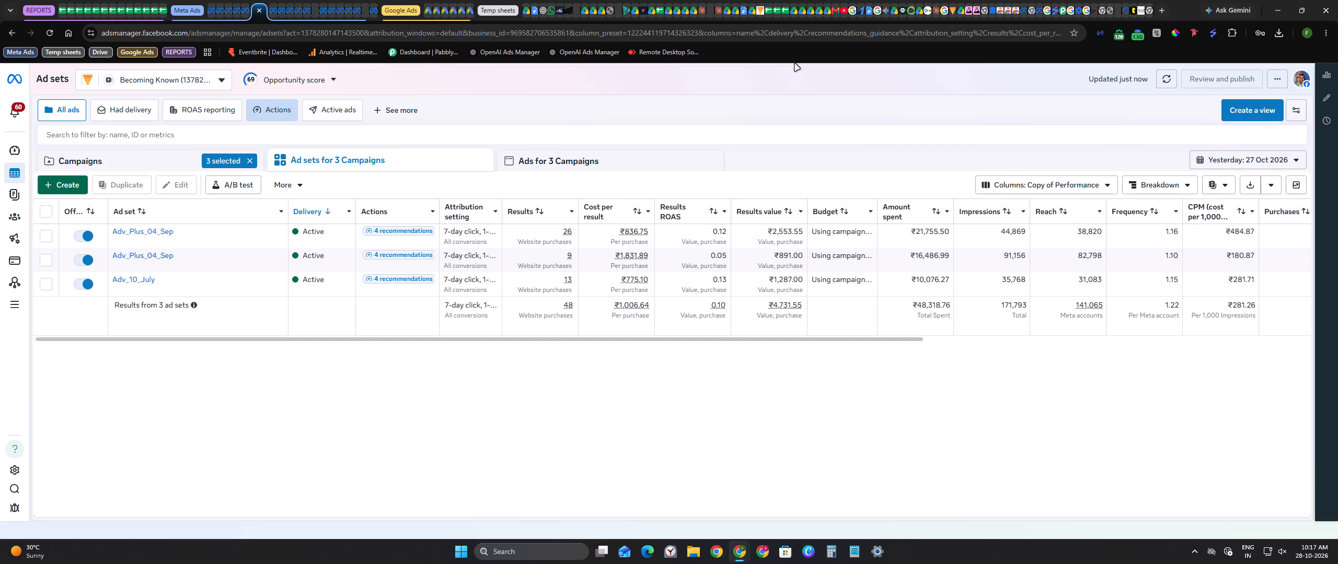
scroll(795, 64, down, 1)
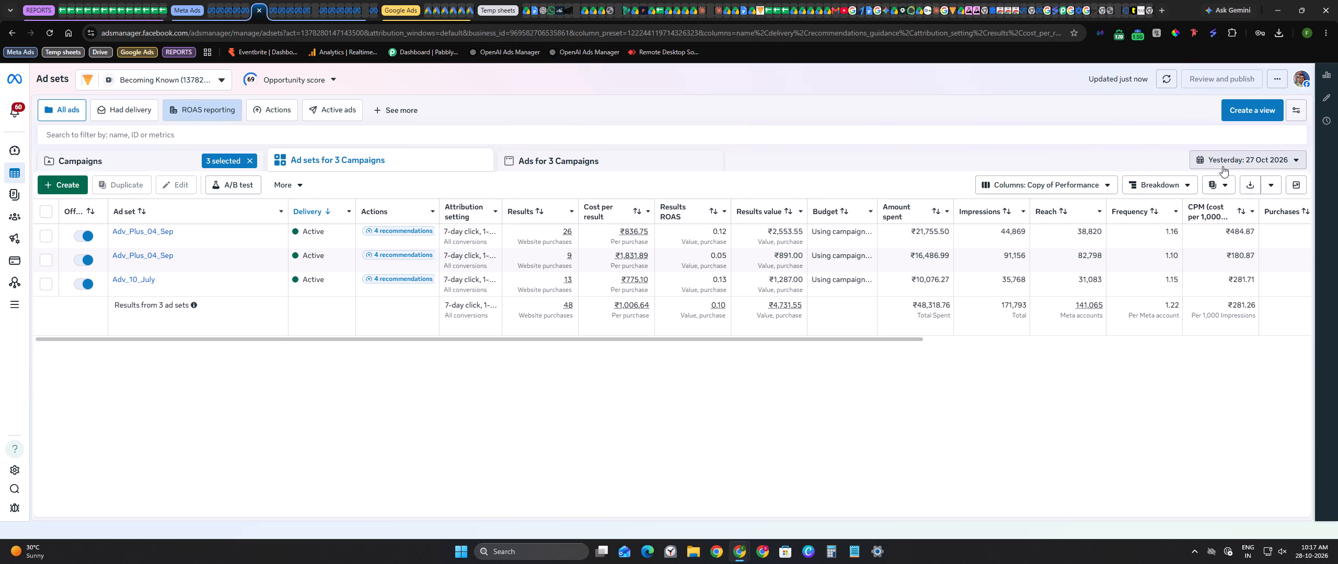
key(alt+Tab)
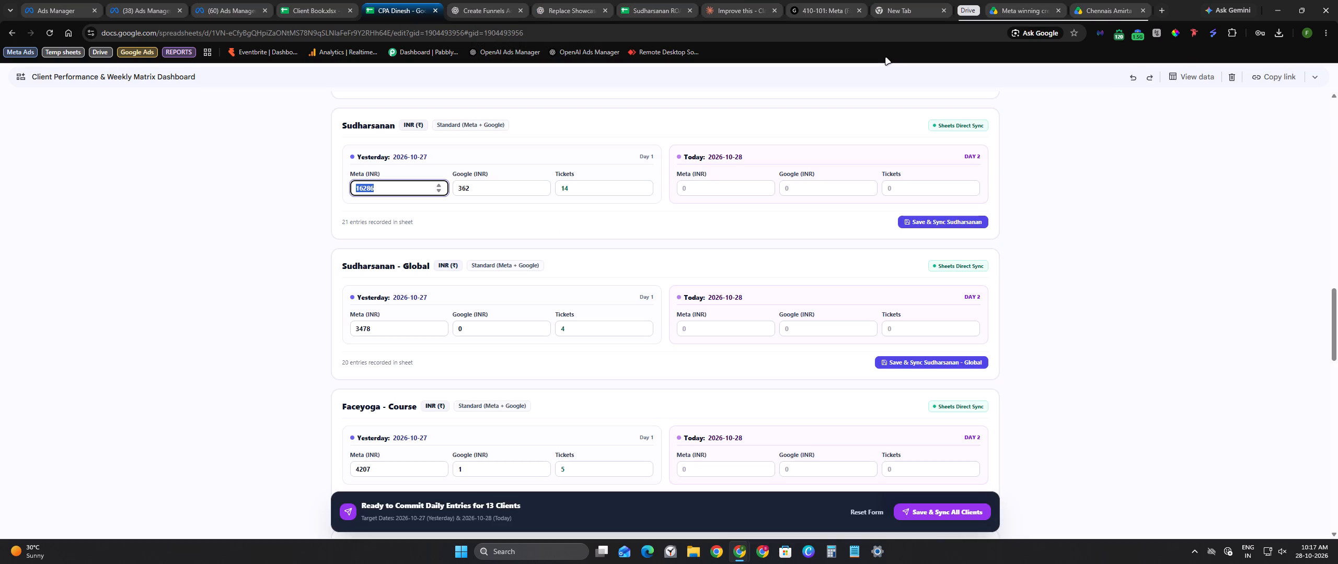
text(48318)
Set Sudharsanan's 28 October Meta spend to 15557, using today's total for the same three campaigns in Meta Ads Manager.
key(Tab)
key(Tab)
key(Tab)
key(alt+Tab)
click(1251, 152)
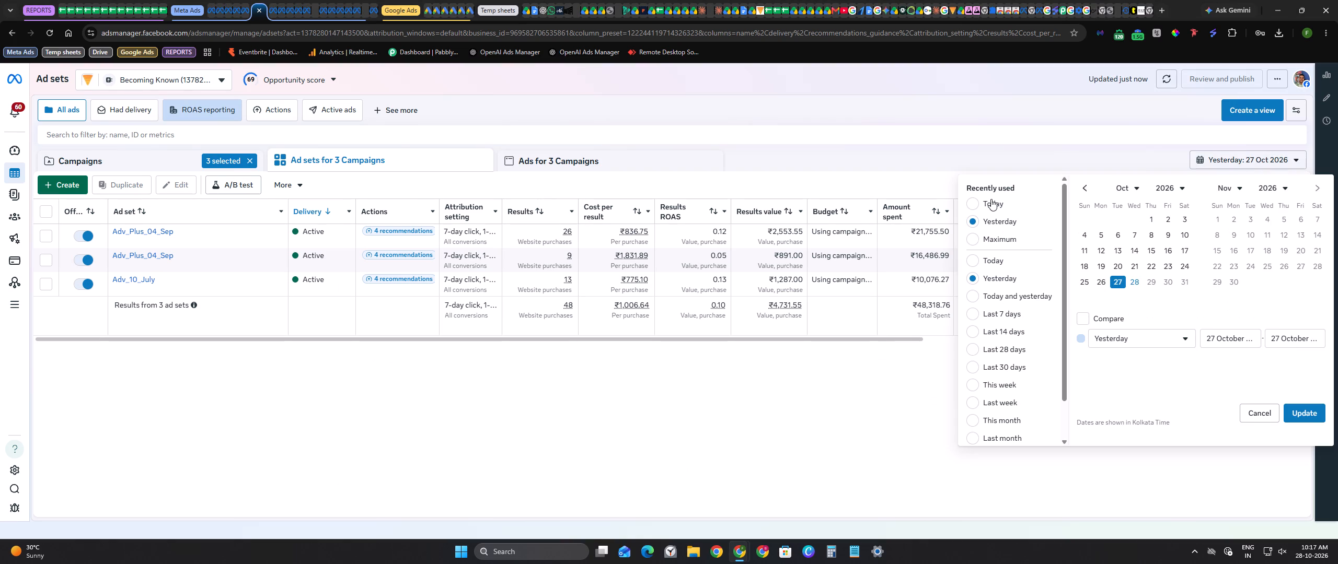
click(991, 199)
key(alt+Tab)
text(15557)
Set Sudharsanan's 27 October Google spend to 2219, using yesterday's cost in the Sudharsanan Google Ads account overview.
key(alt+Tab)
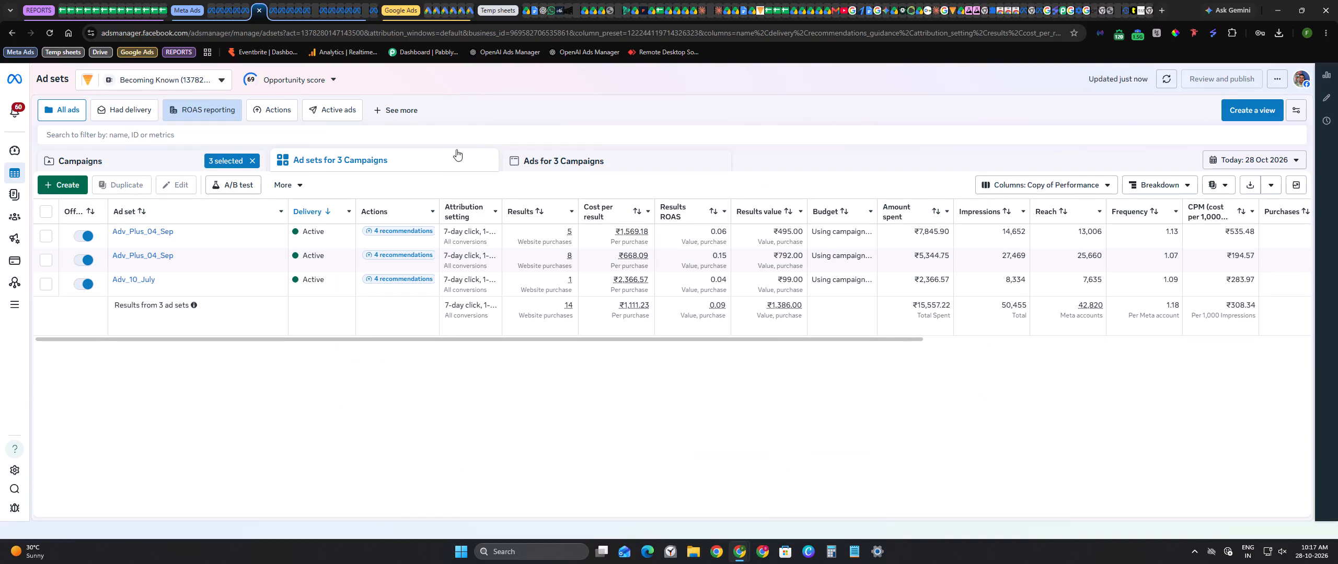
key(alt+Tab)
drag(475, 186, 292, 177)
key(alt+Tab)
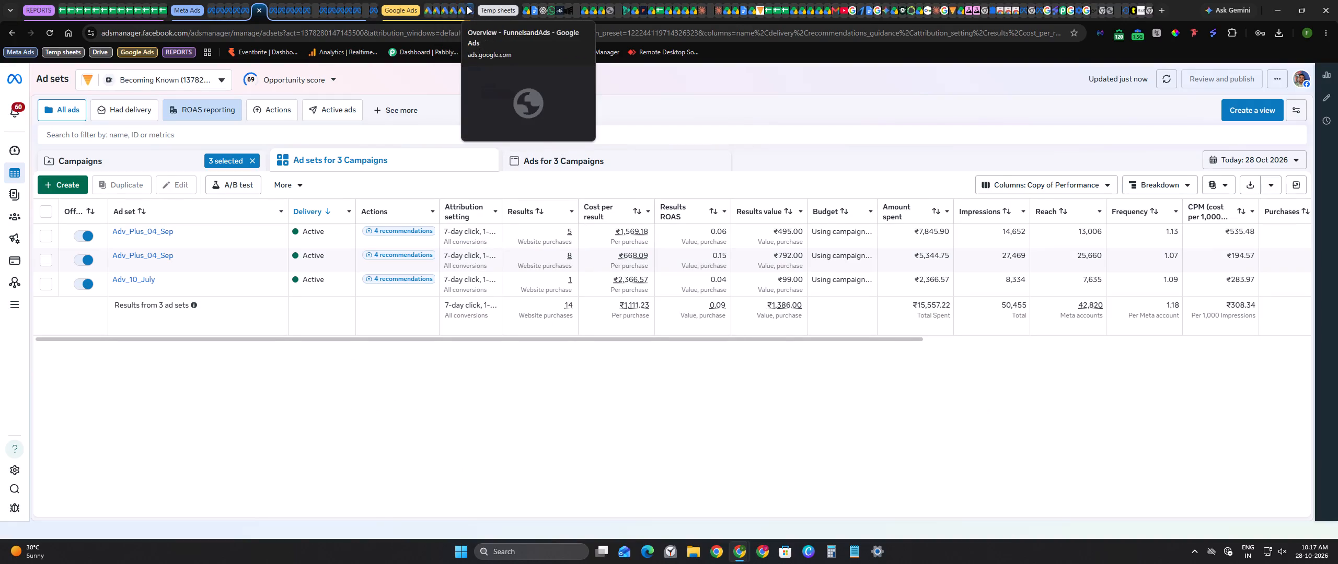
key(alt+Tab)
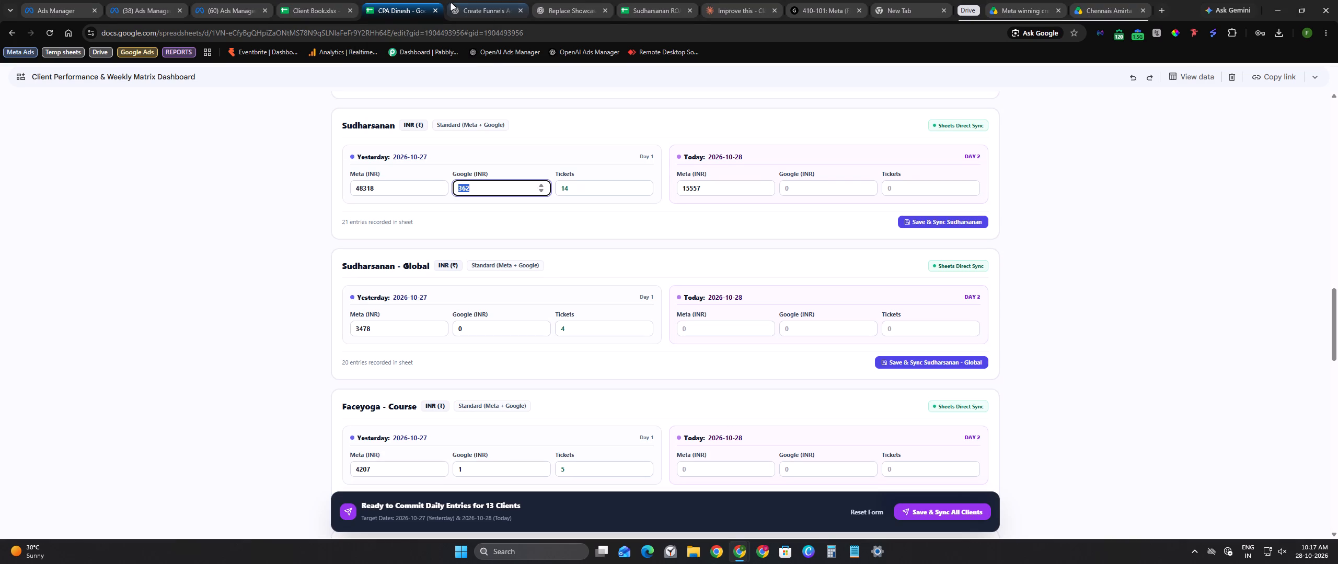
key(alt+Tab)
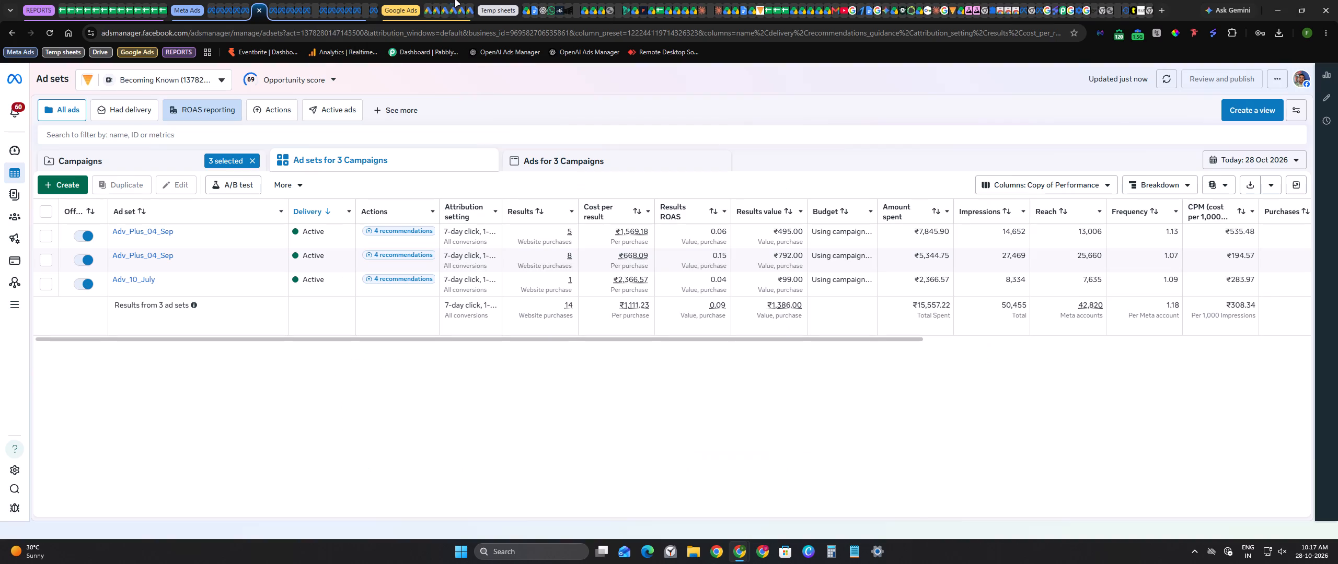
click(423, 15)
click(420, 9)
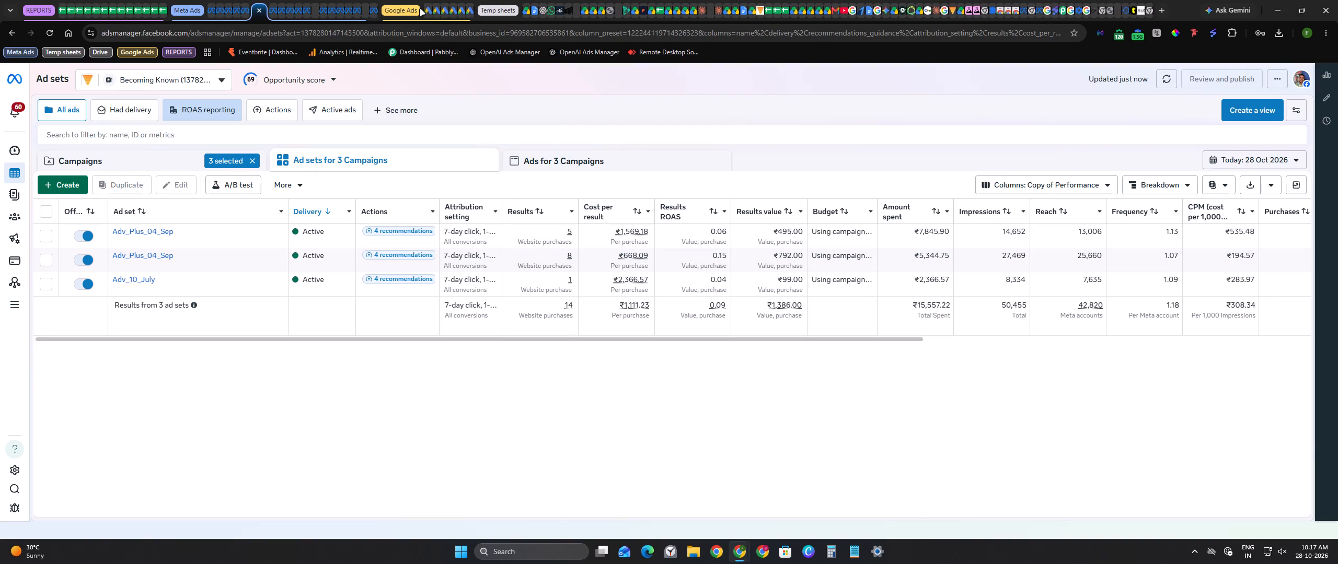
click(429, 13)
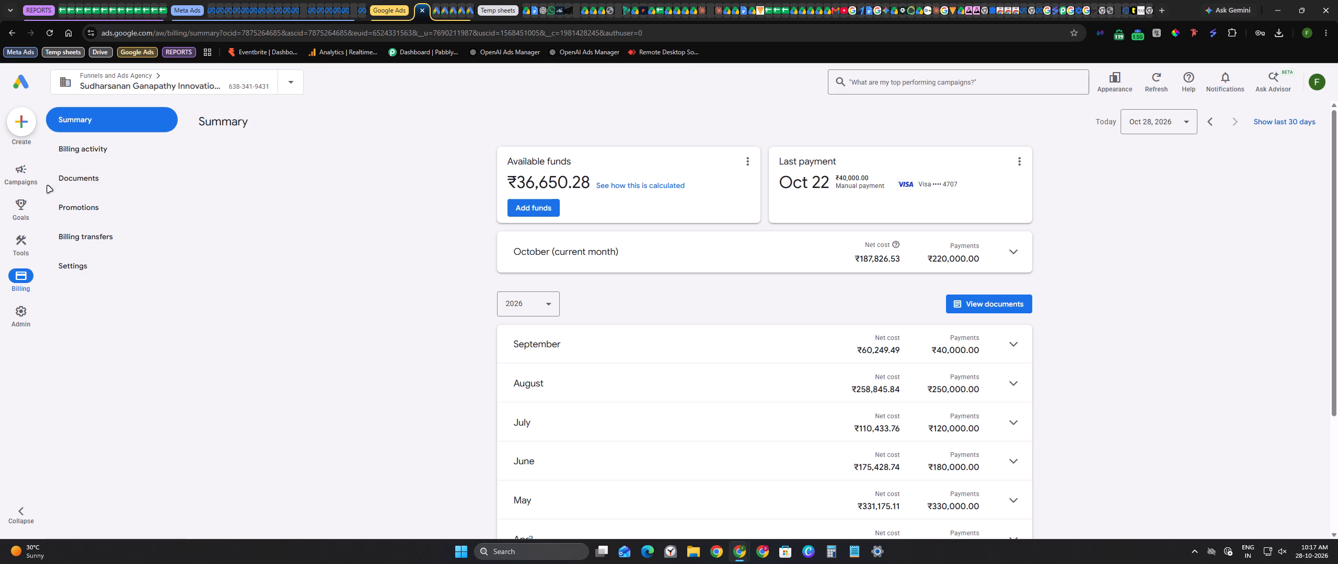
click(32, 174)
click(1210, 104)
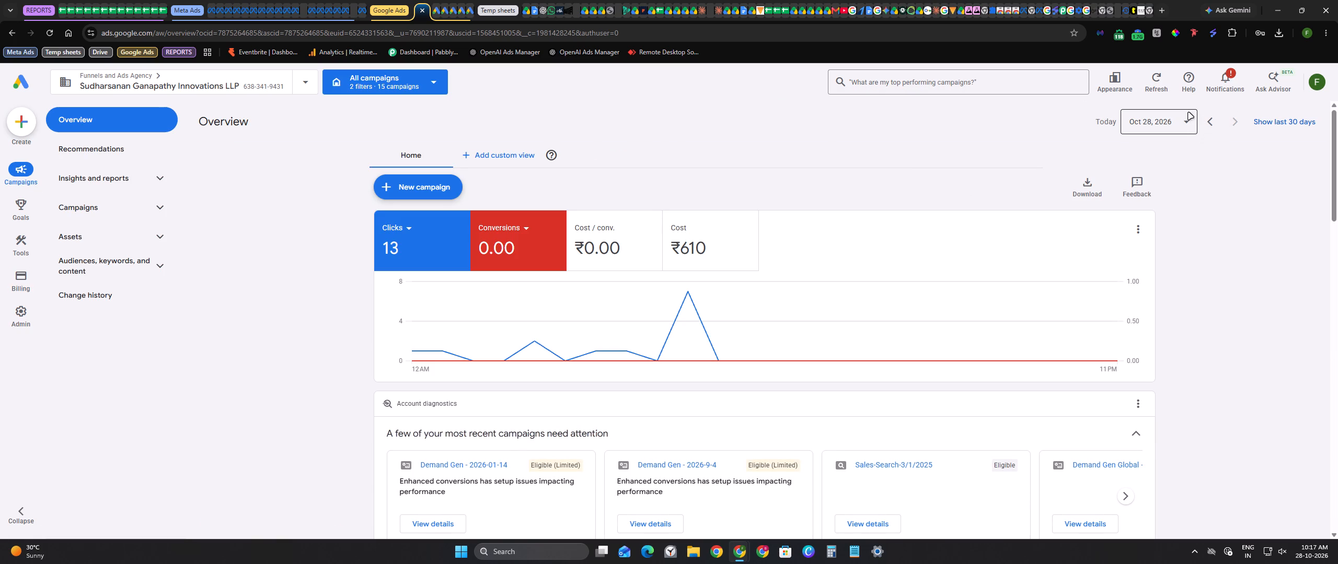
click(1191, 120)
click(1285, 144)
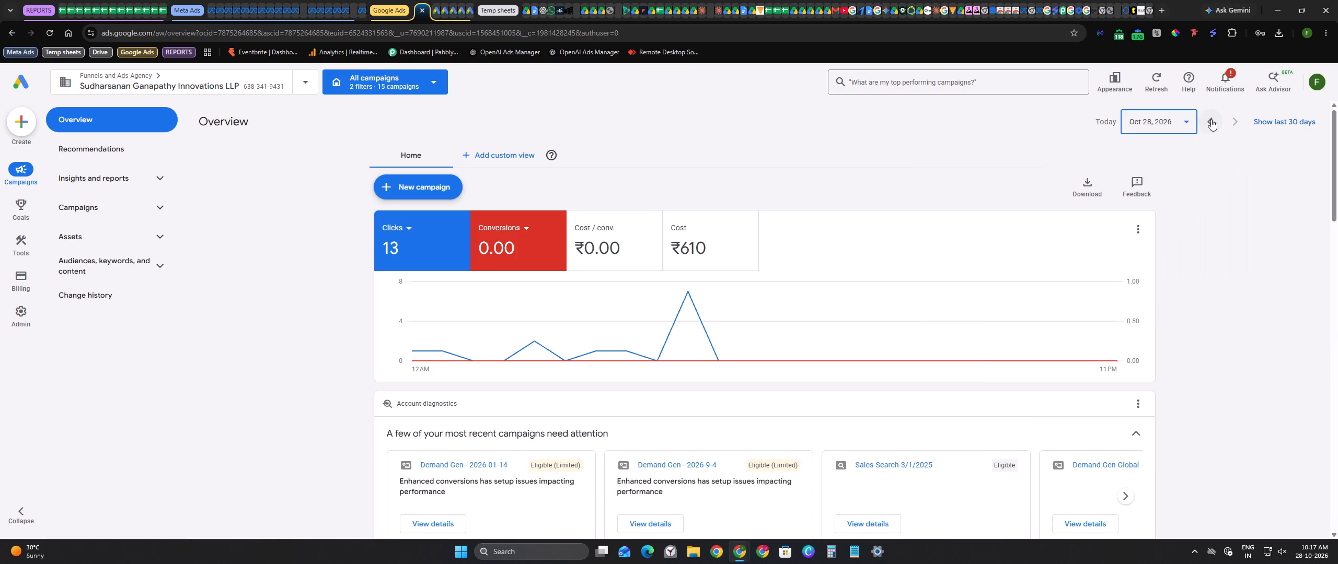
click(1210, 118)
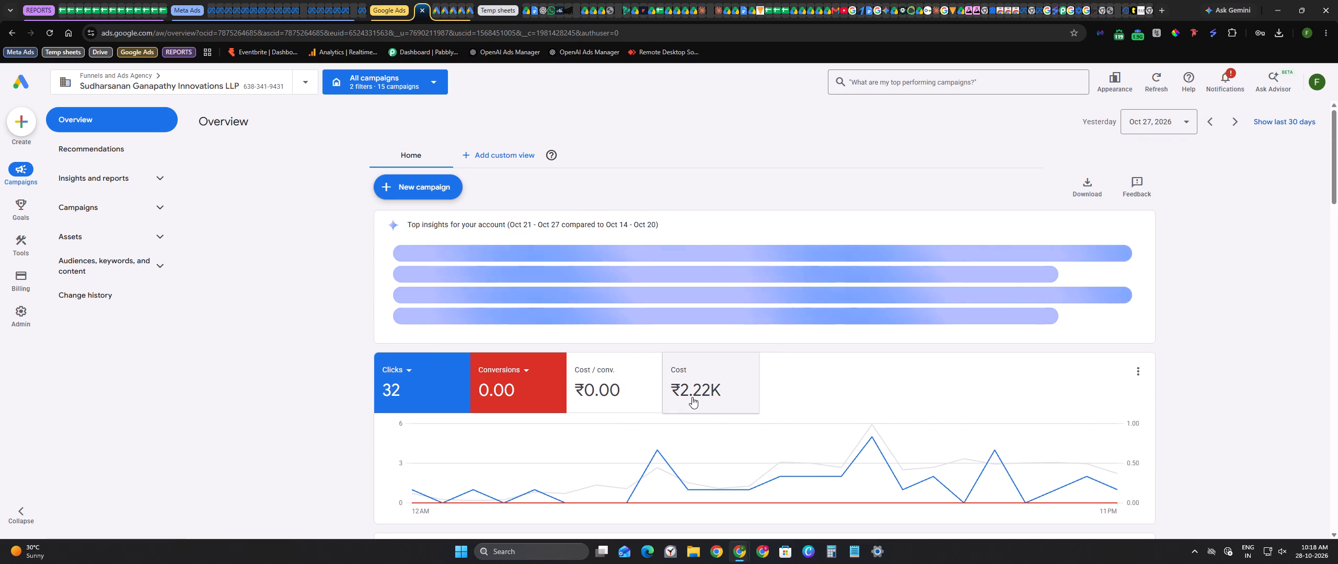
key(alt+Tab)
text(2219)
Set Sudharsanan's 28 October Google spend to 610, using today's cost in the same Google Ads account overview.
key(Tab)
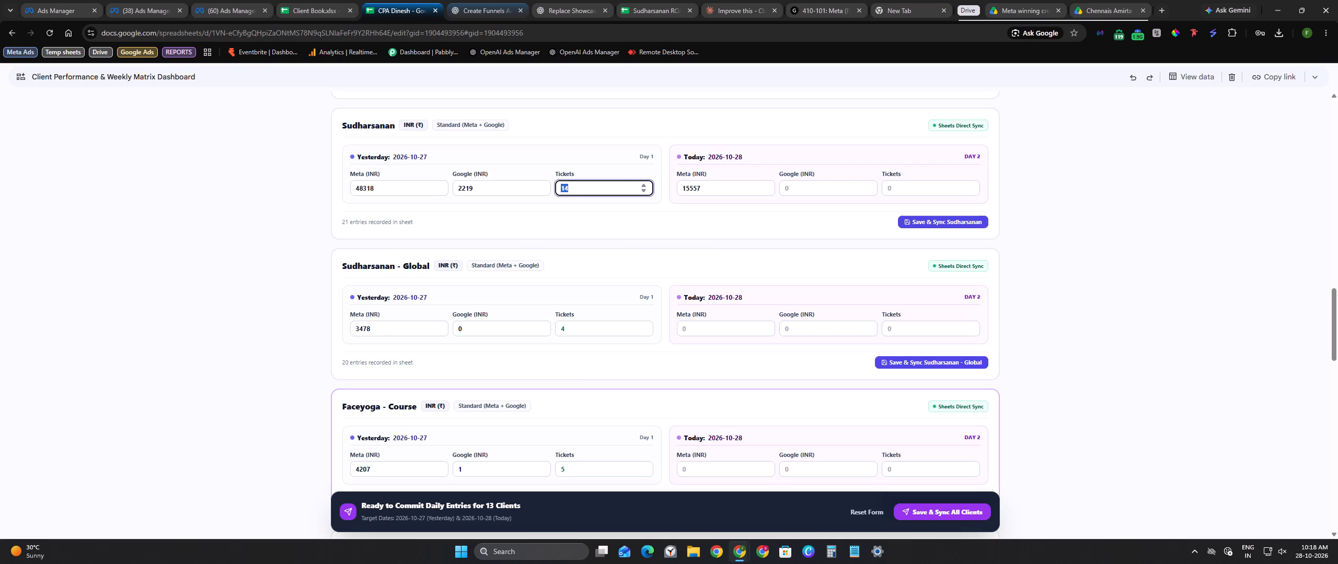
key(Tab)
key(Tab)
key(alt+Tab)
click(1235, 122)
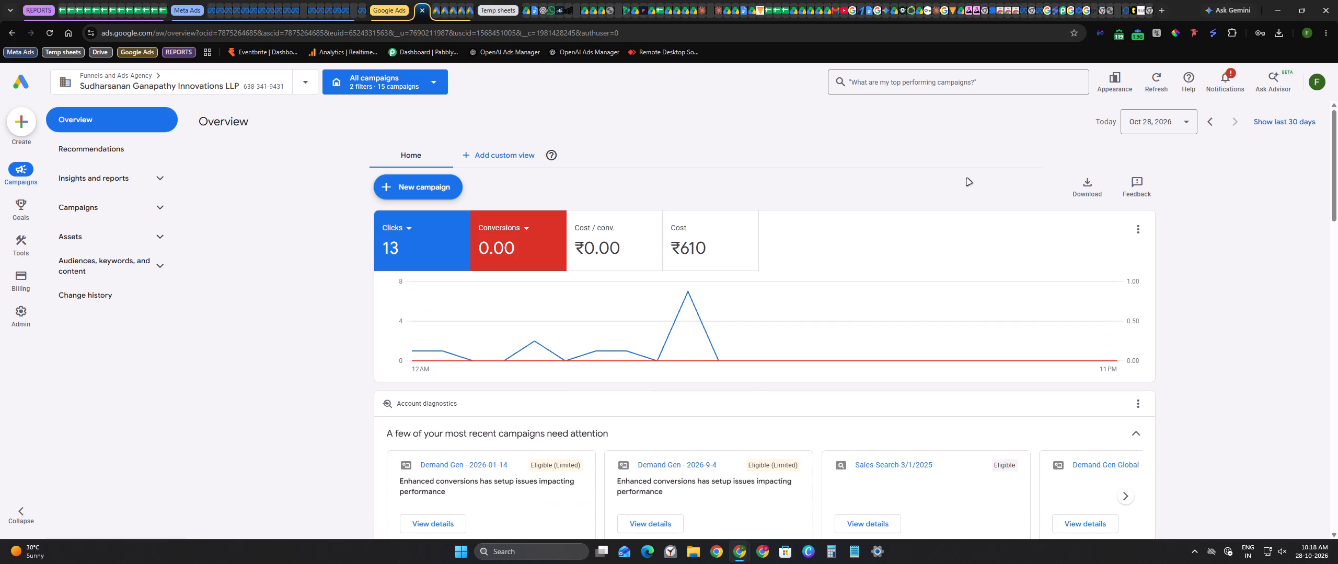
key(alt+Tab)
text(610)
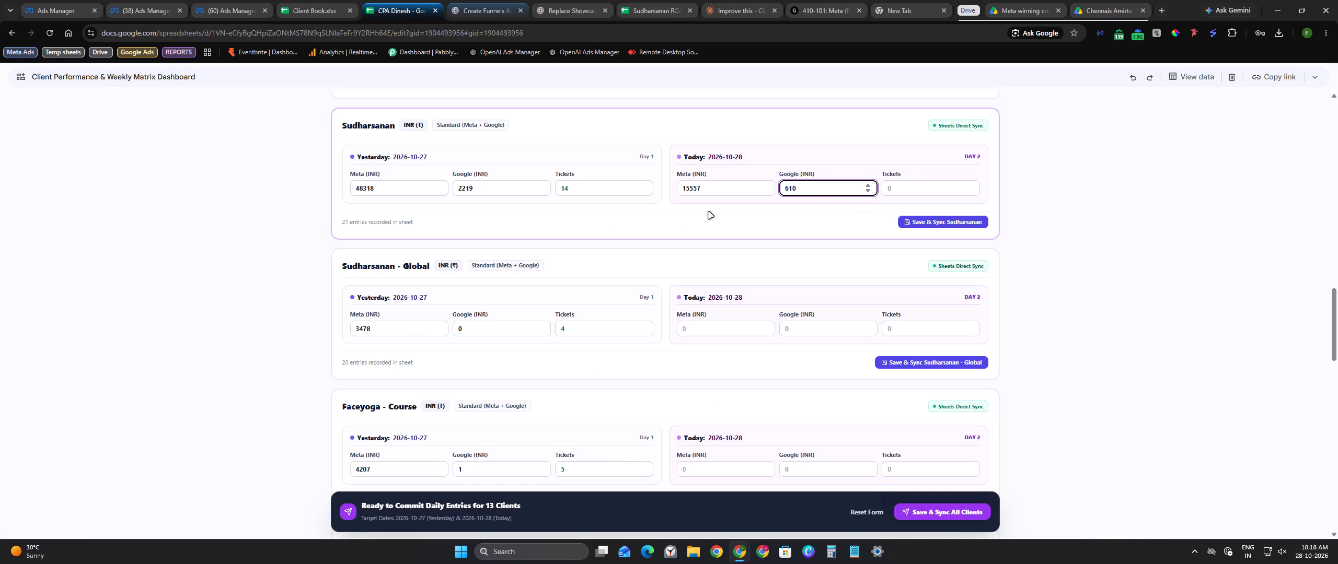
In the 28-OCT-2026 sheet of Sudharsanan - Workshop Registrations, number the 28 October registrations 1 to 10 in the S No column.
drag(591, 193, 342, 149)
key(alt+Tab)
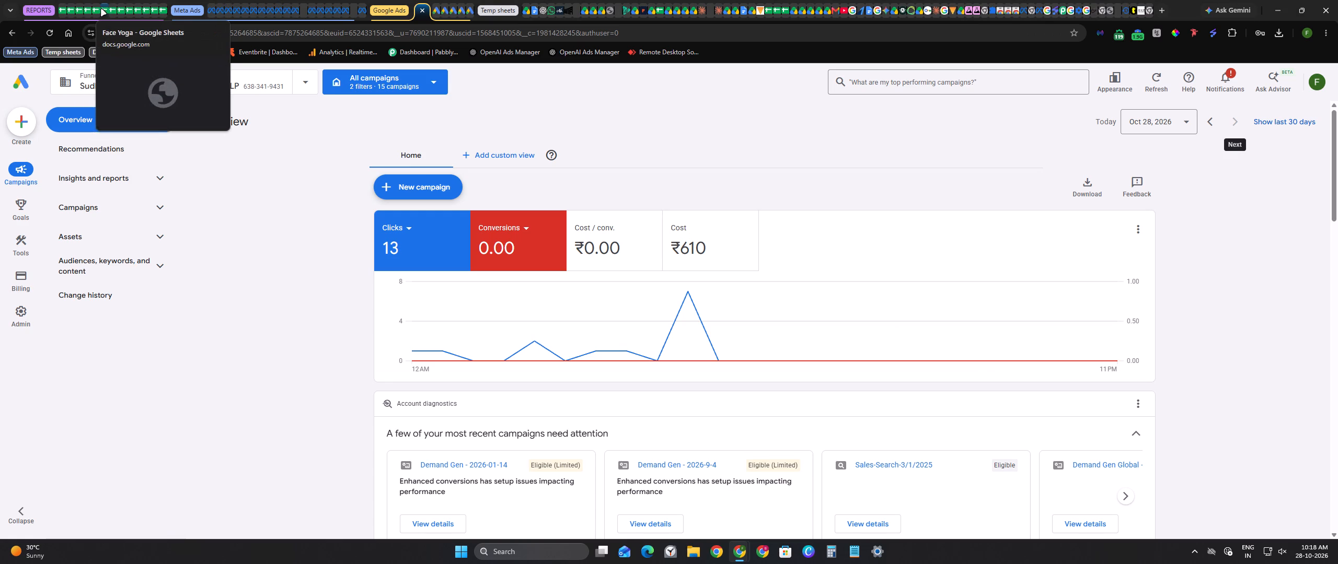
click(97, 9)
key(ctrl+Down)
key(ctrl+Down)
key(ctrl+Down)
key(ctrl+Down)
key(ctrl+Down)
key(ctrl+Down)
key(ctrl+Down)
key(ctrl+Down)
key(ctrl+Down)
key(ctrl+Down)
key(ctrl+Down)
key(ctrl+Down)
key(ctrl+Down)
key(ctrl+Down)
key(ctrl+Down)
key(ctrl+Down)
key(ctrl+Down)
key(ctrl+Down)
key(ctrl+Down)
key(ctrl+Down)
key(ctrl+Left)
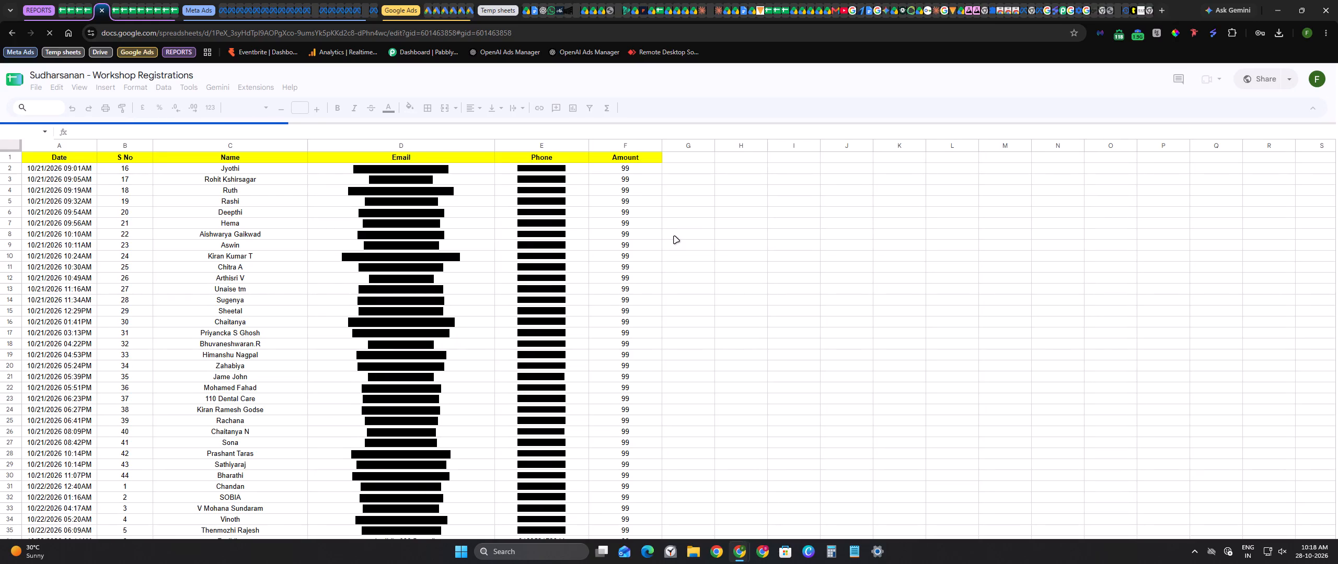
key(ctrl+Down)
key(ctrl+Up)
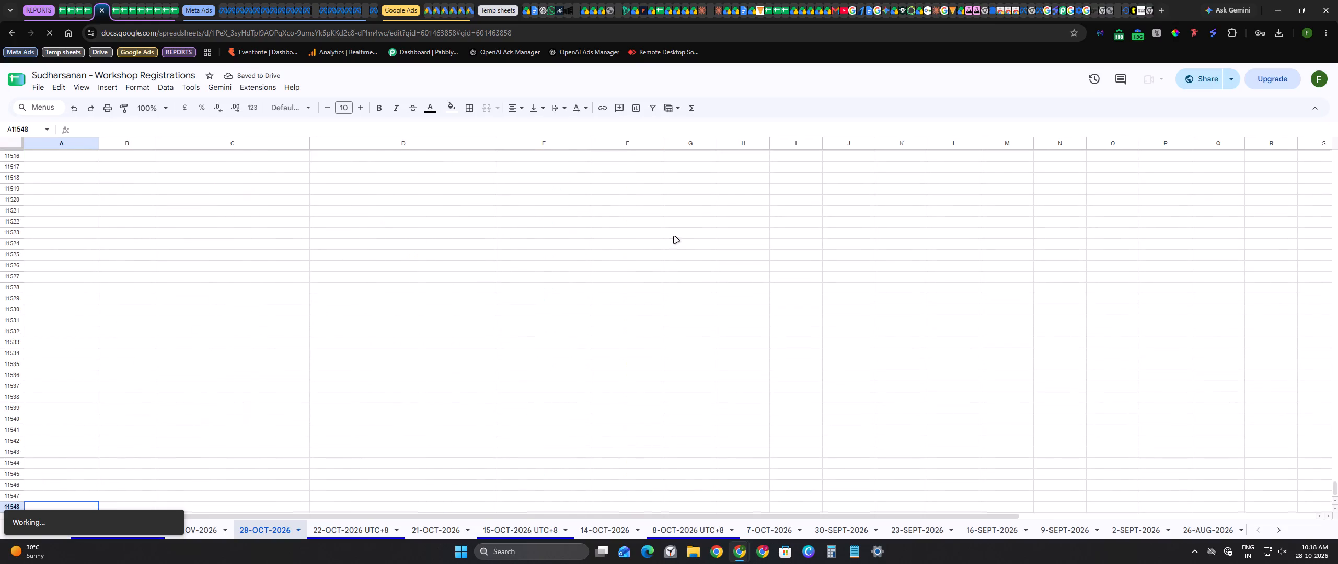
scroll(669, 230, up, 3)
click(129, 271)
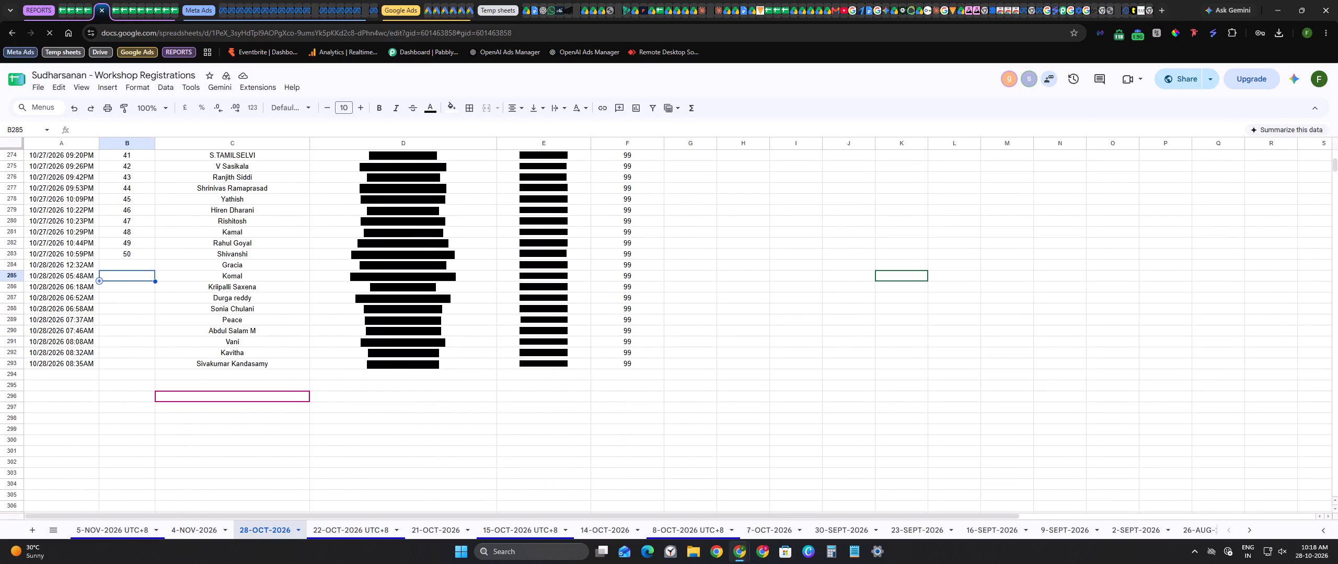
click(133, 267)
key(1)
key(Return)
key(2)
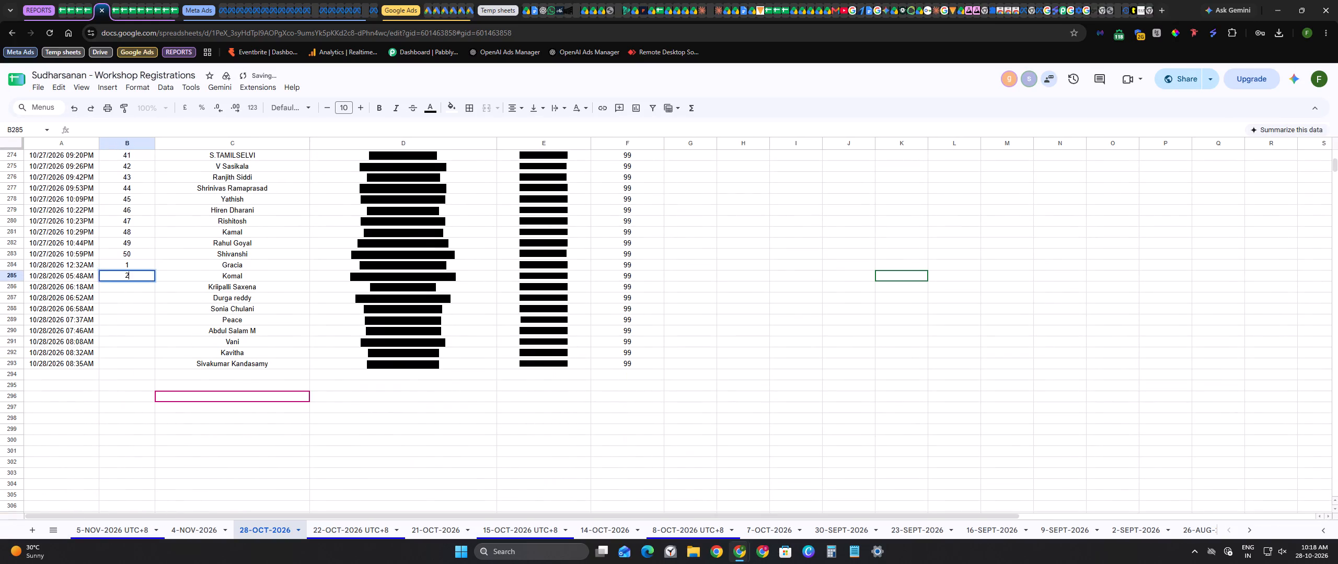
key(Return)
key(3)
key(Return)
drag(129, 267, 127, 286)
double_click(155, 291)
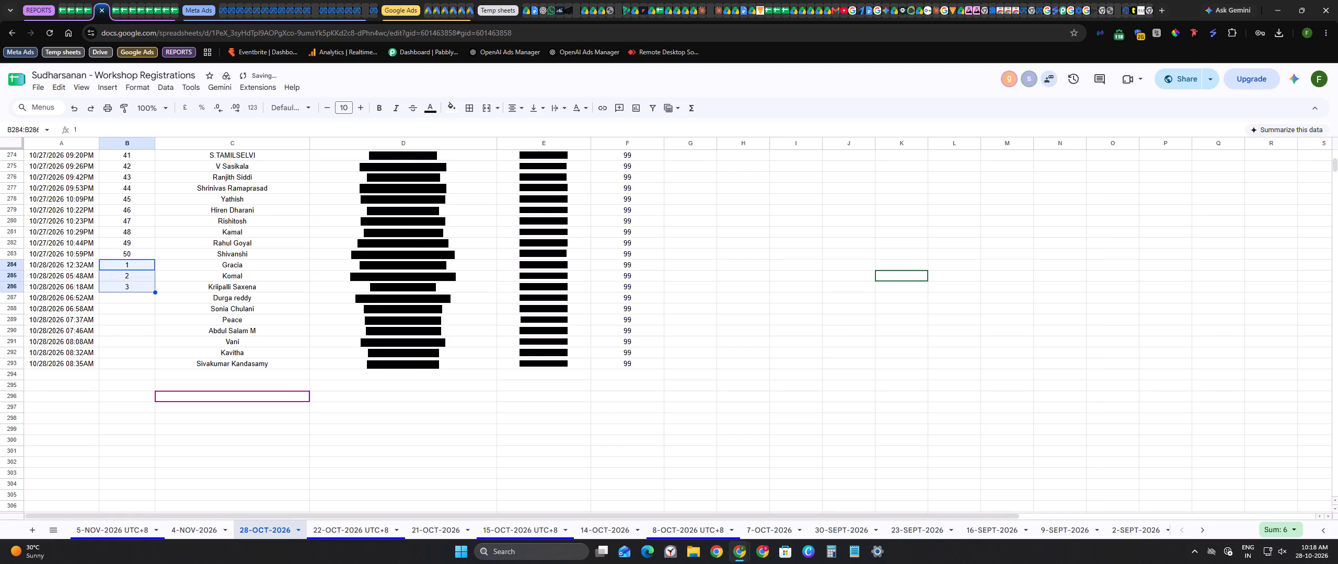
click(135, 257)
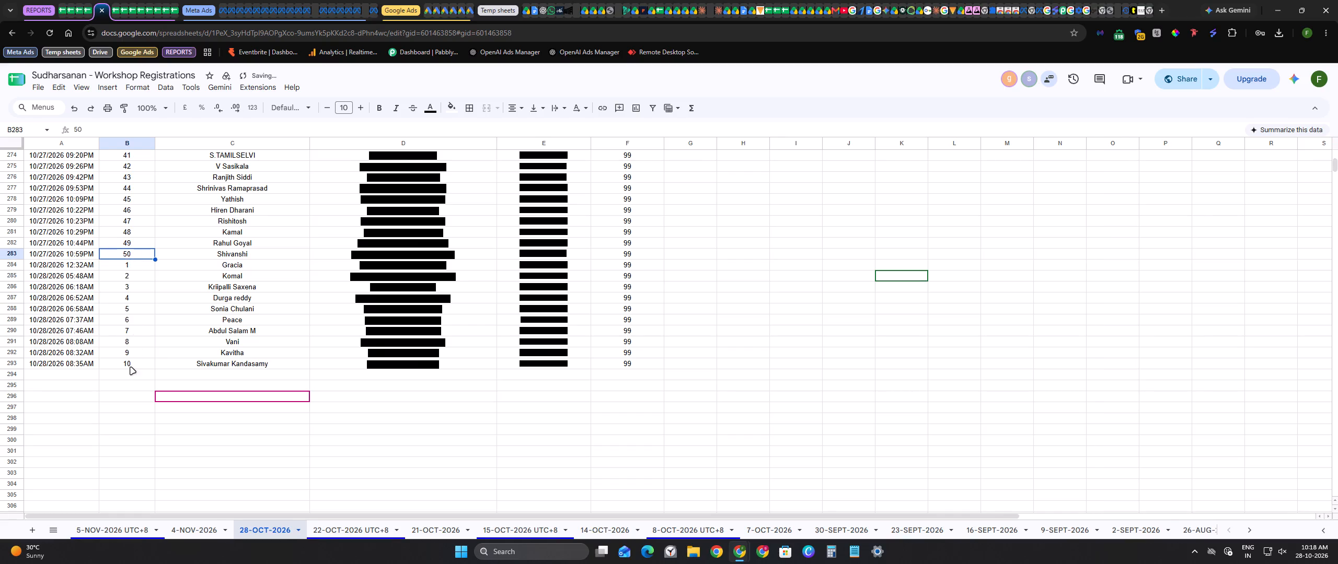
click(131, 368)
Set Sudharsanan's dashboard tickets to 50 for 27 October and 10 for 28 October, and save and sync Sudharsanan.
key(alt+Tab)
text(50)
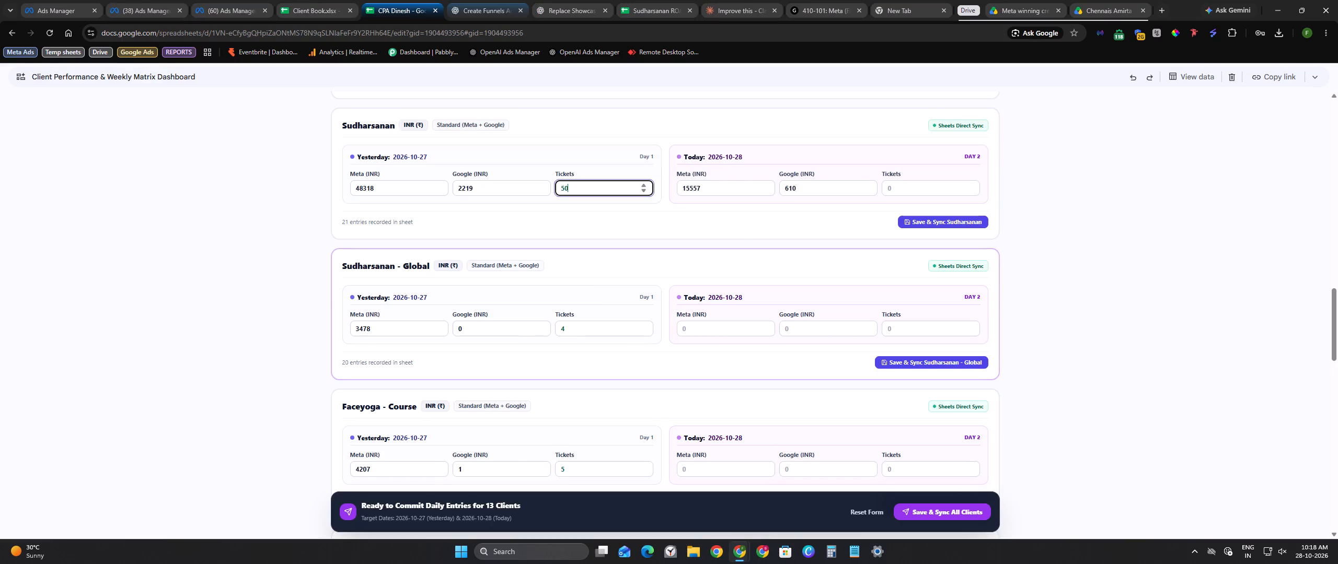
click(897, 188)
text(10)
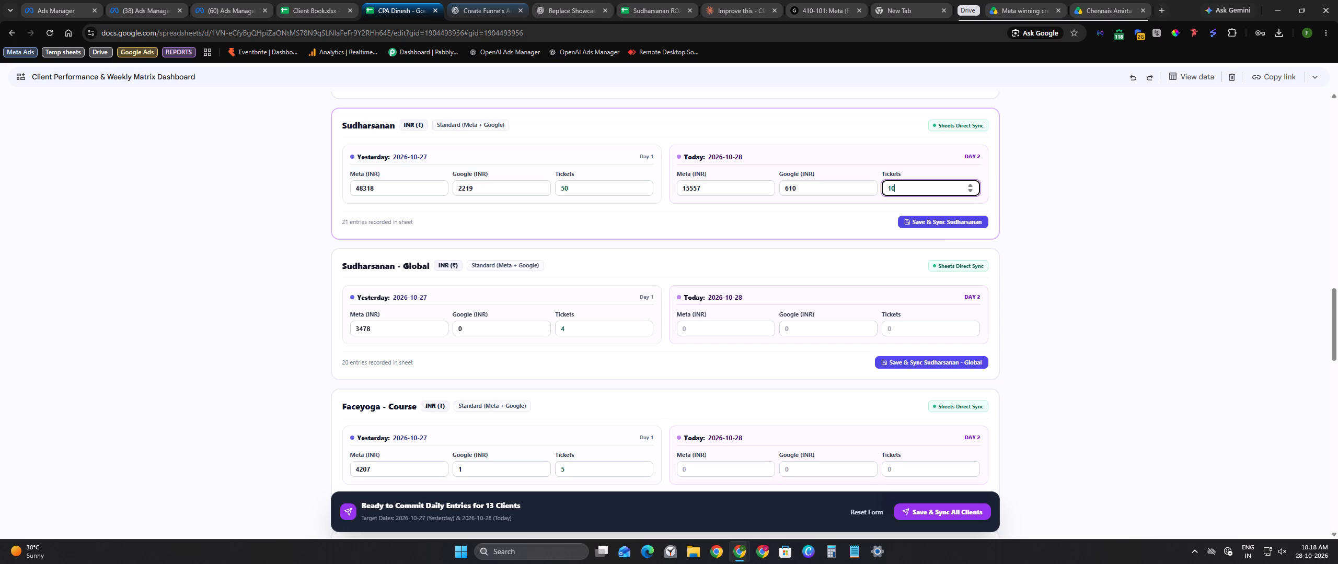
click(944, 222)
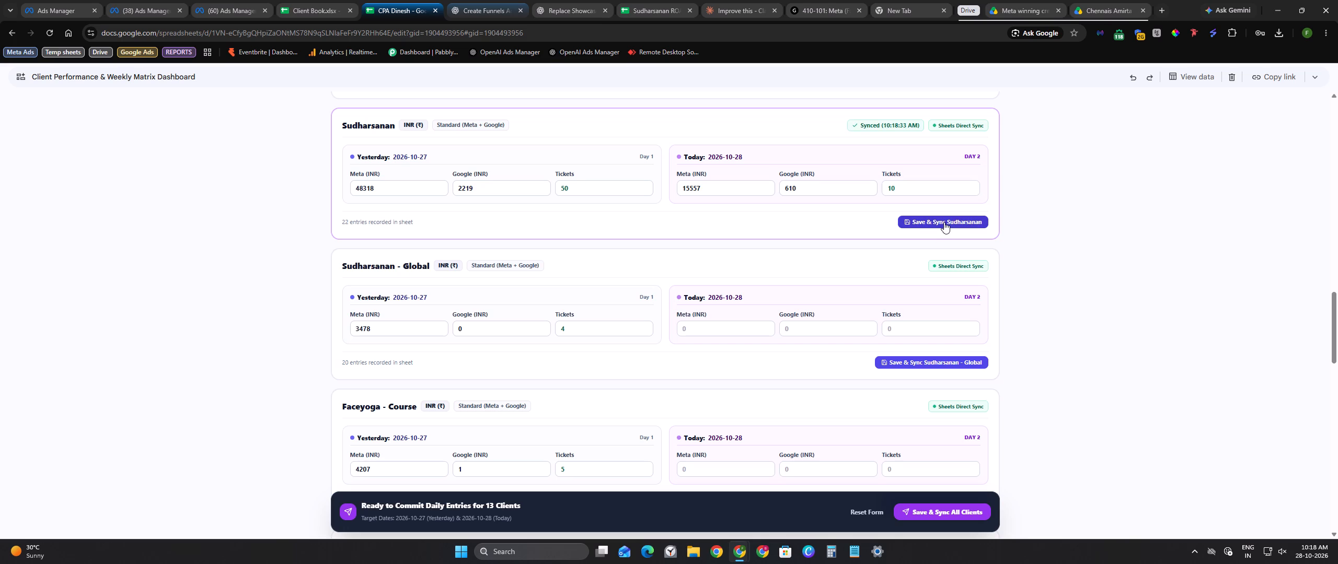
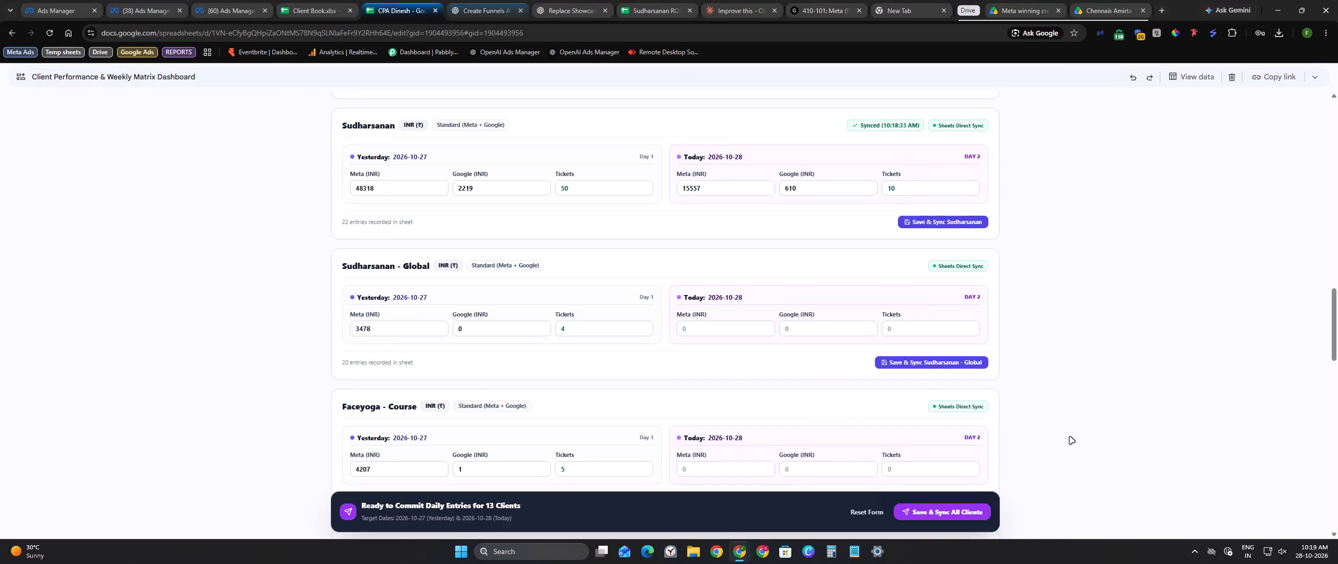
Select Sudharsanan - Global's 27 October Meta spend for replacement and open the campaigns list of the Becoming Known Meta ad account.
key(alt+Tab)
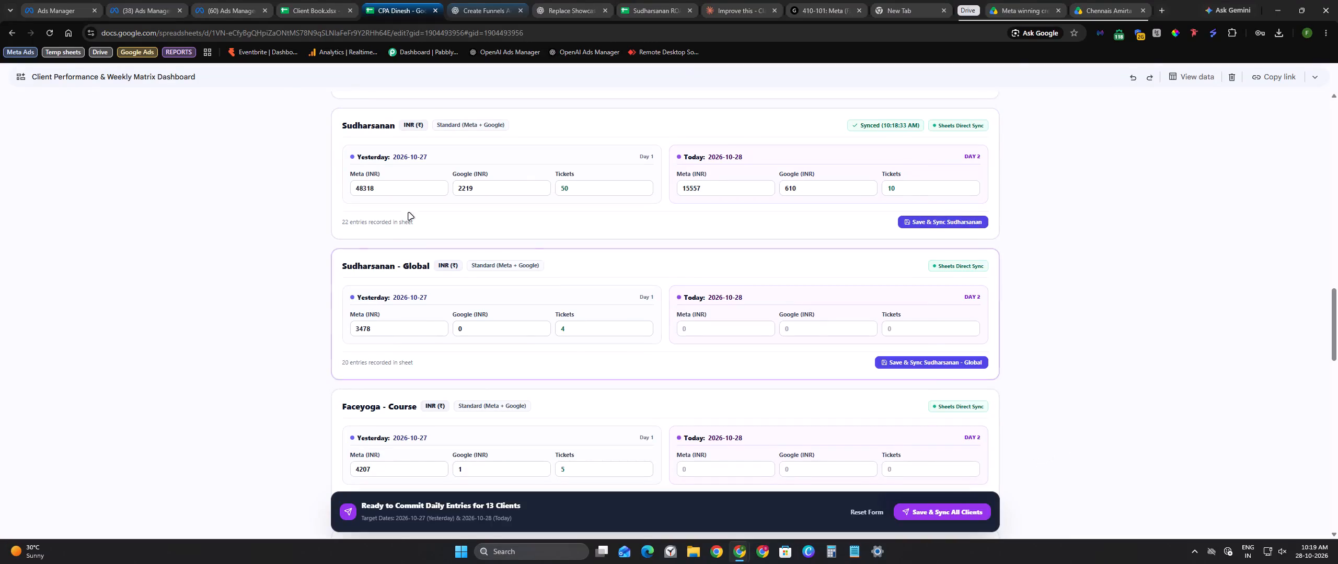
key(alt+Tab)
drag(396, 328, 270, 316)
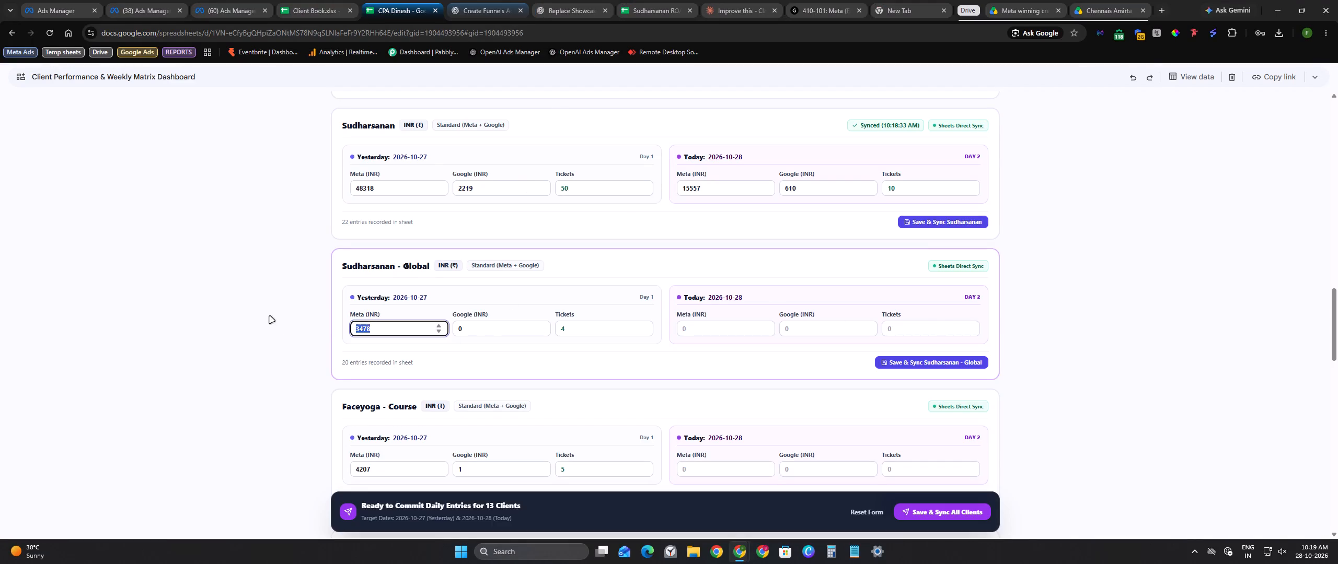
drag(270, 316, 264, 312)
key(alt+Tab)
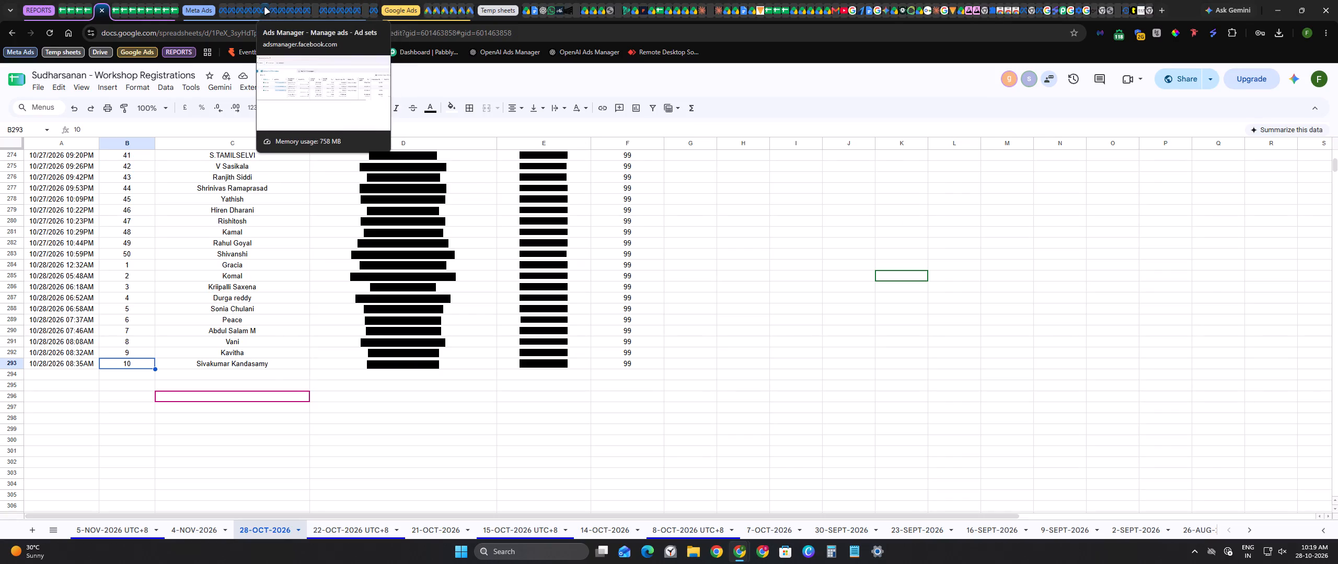
click(273, 11)
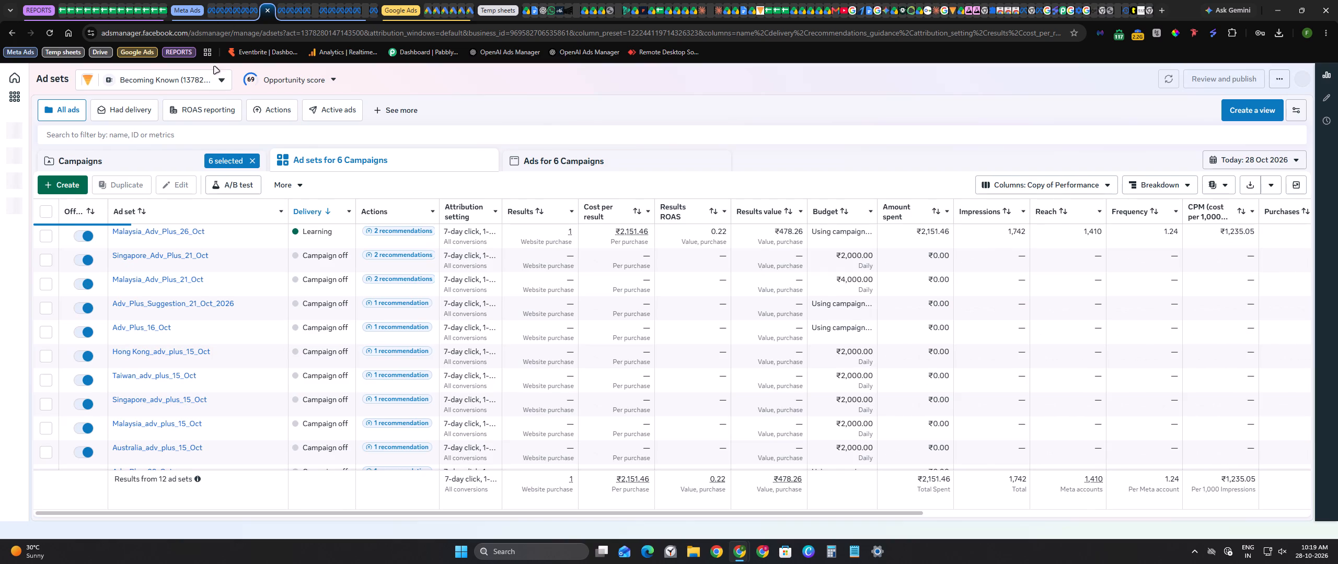
click(159, 161)
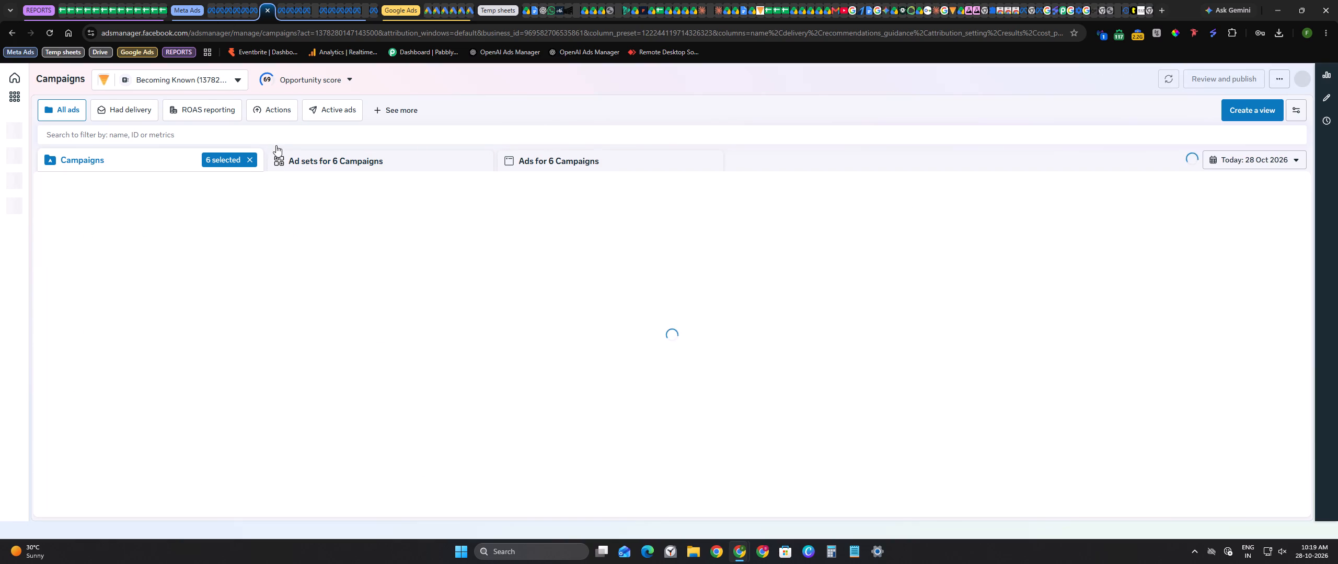
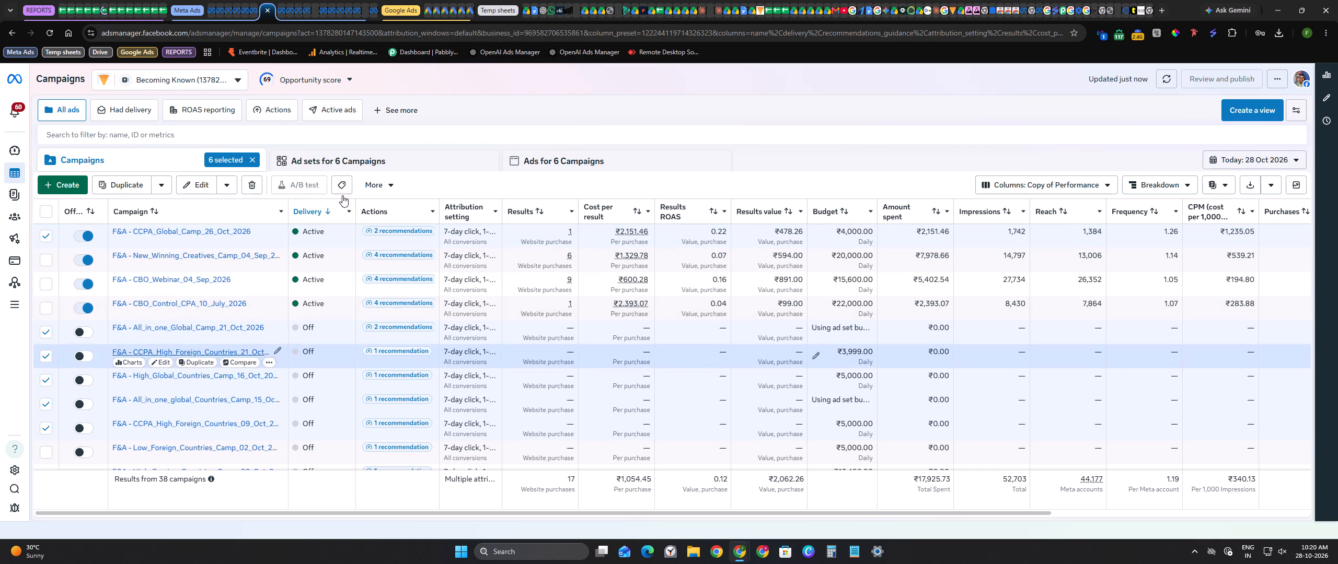
Show the selected campaigns' ad sets in the Becoming Known account for yesterday and set Sudharsanan - Global's 27 October Meta spend to 5493.
click(309, 156)
click(1260, 158)
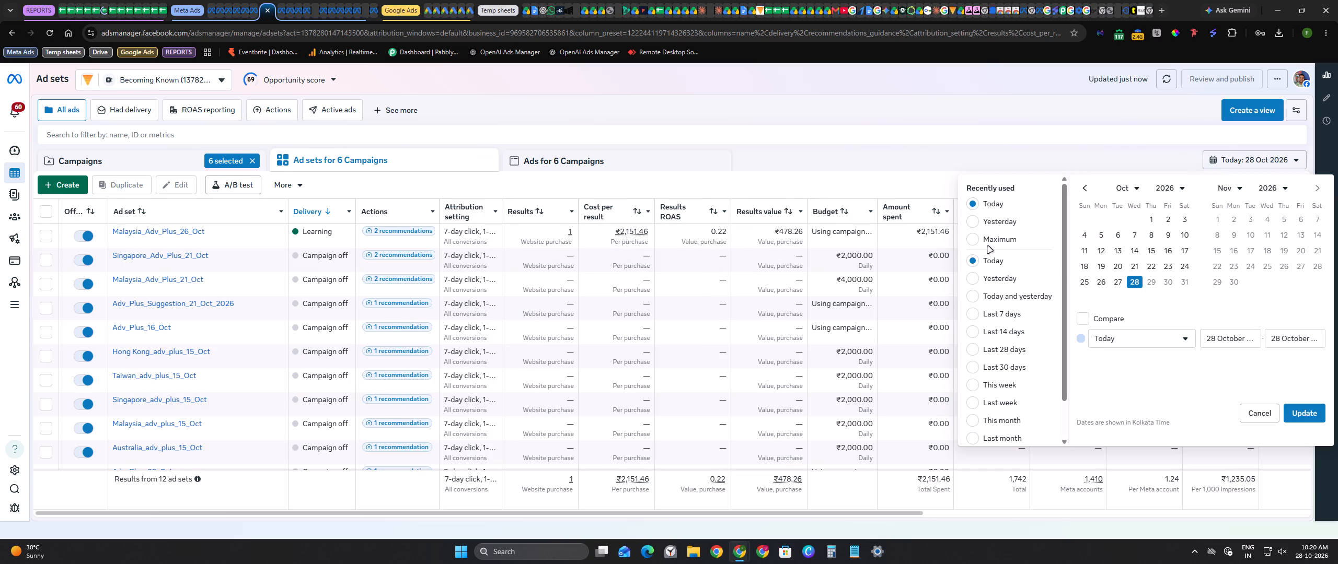
click(995, 224)
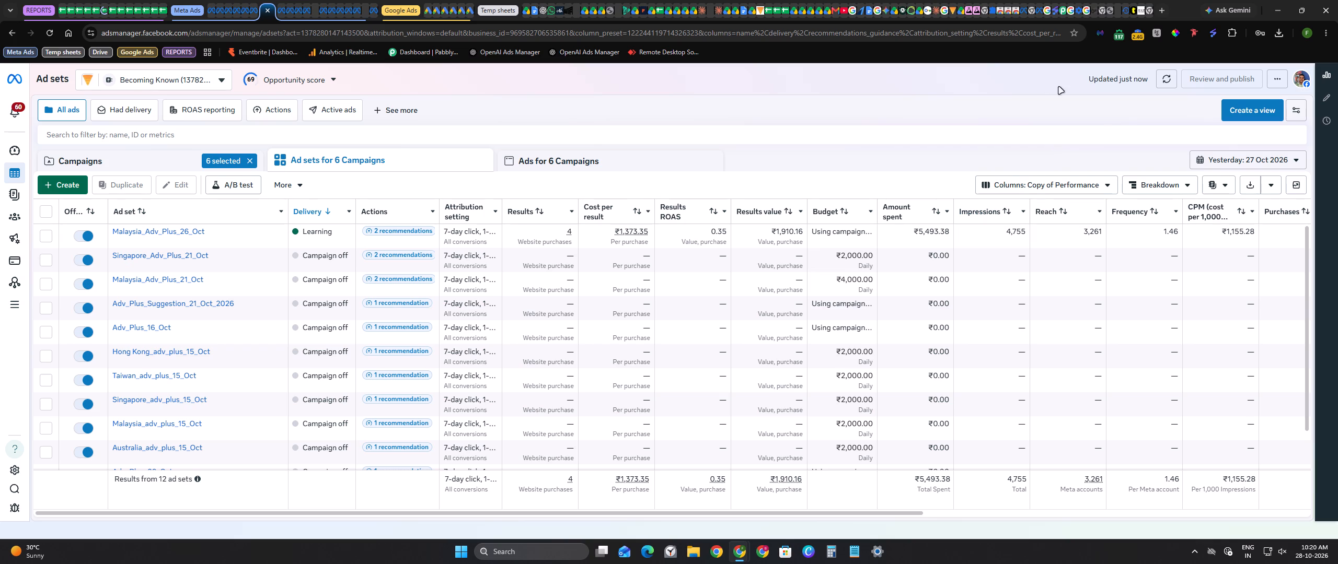
click(1223, 163)
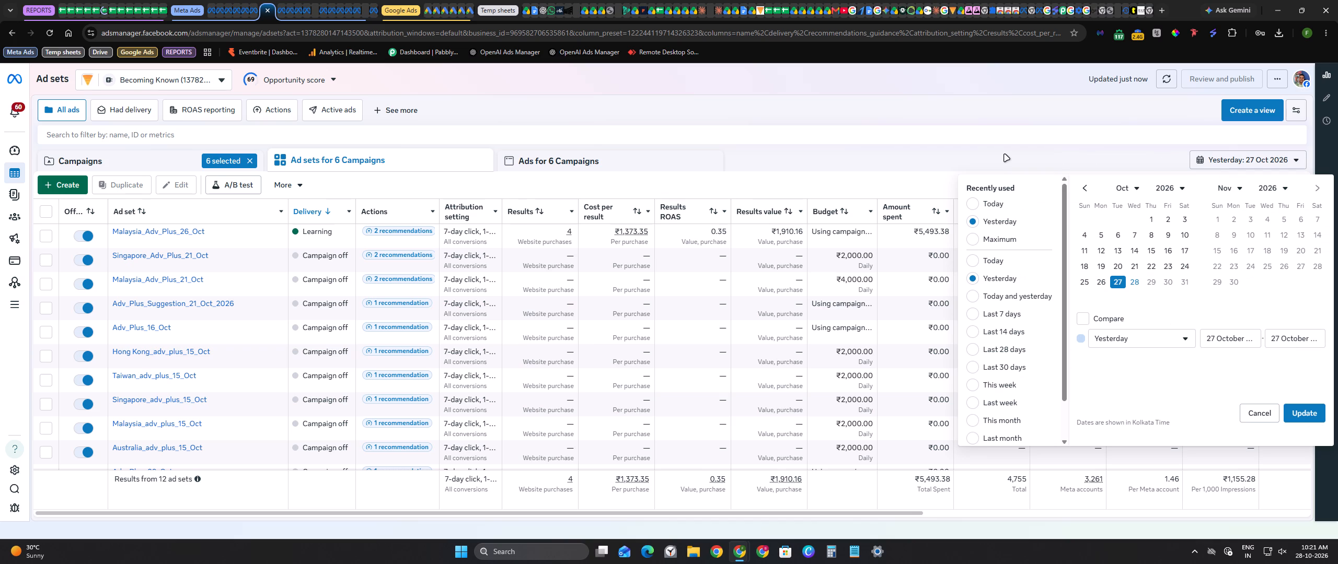
key(alt+Tab)
text(5493)
Switch the Becoming Known ad sets to today's figures and enter 2151 as Sudharsanan - Global's 28 October Meta spend.
key(Tab)
key(Tab)
key(Tab)
key(alt+Tab)
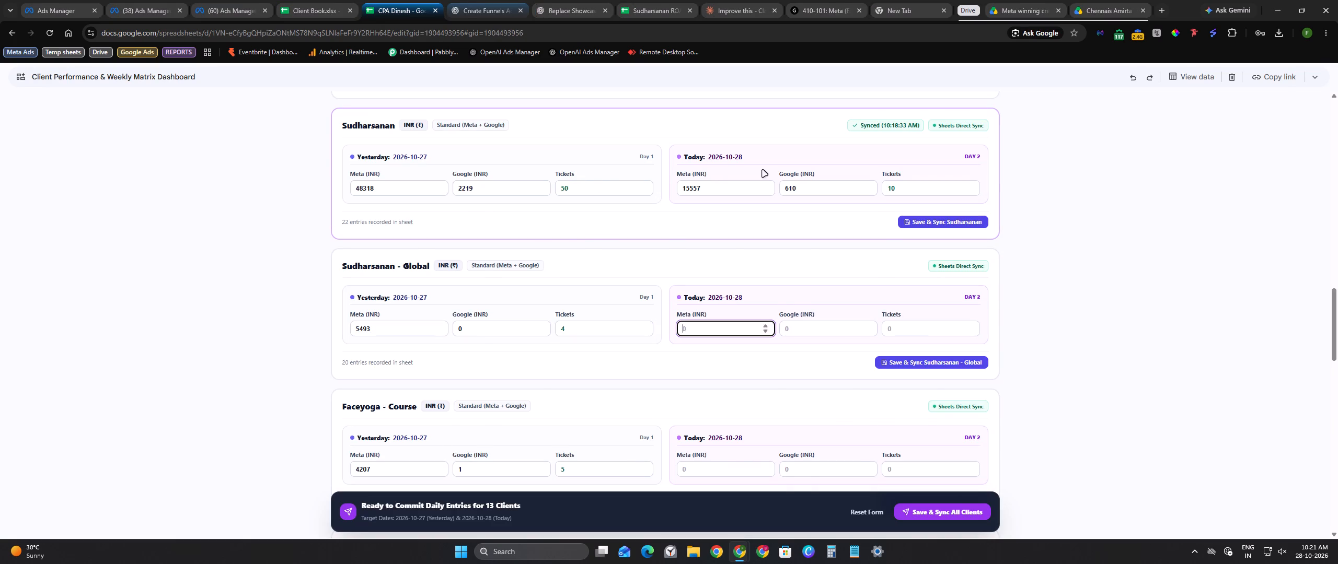
click(1247, 155)
click(1227, 152)
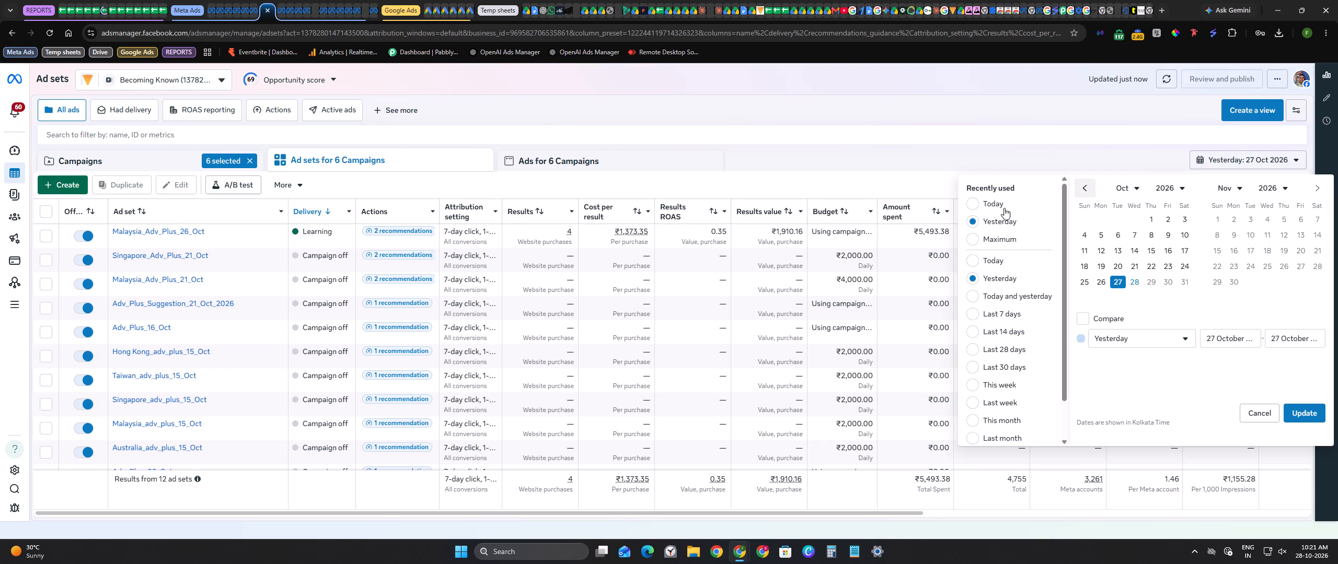
click(984, 205)
key(alt+Tab)
text(2151)
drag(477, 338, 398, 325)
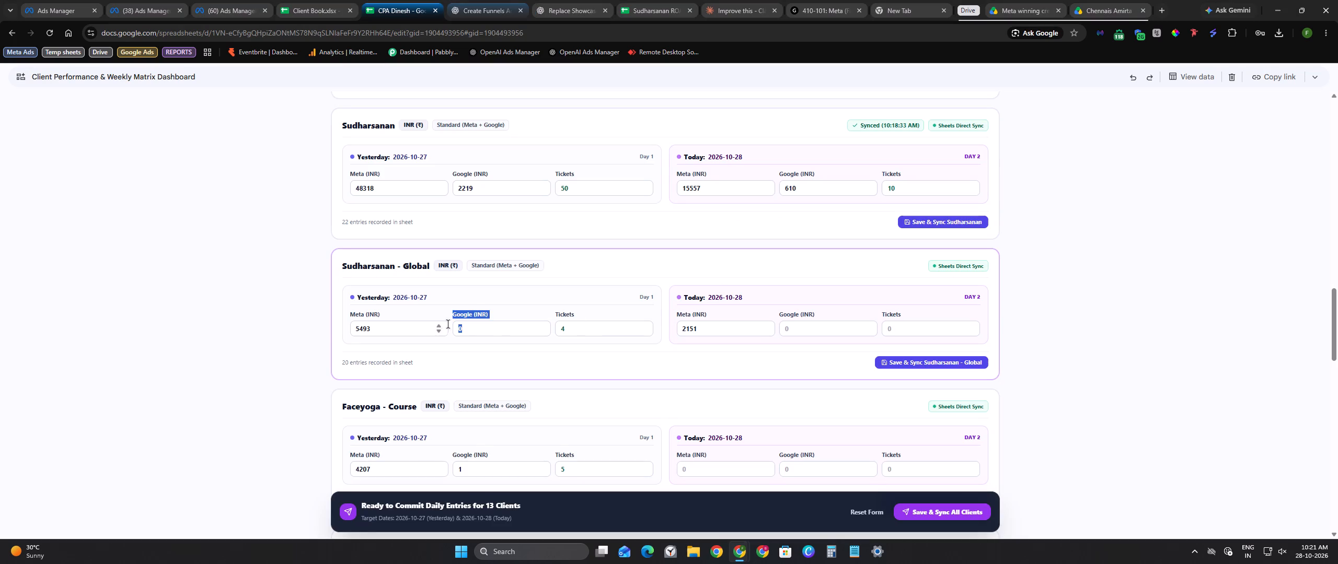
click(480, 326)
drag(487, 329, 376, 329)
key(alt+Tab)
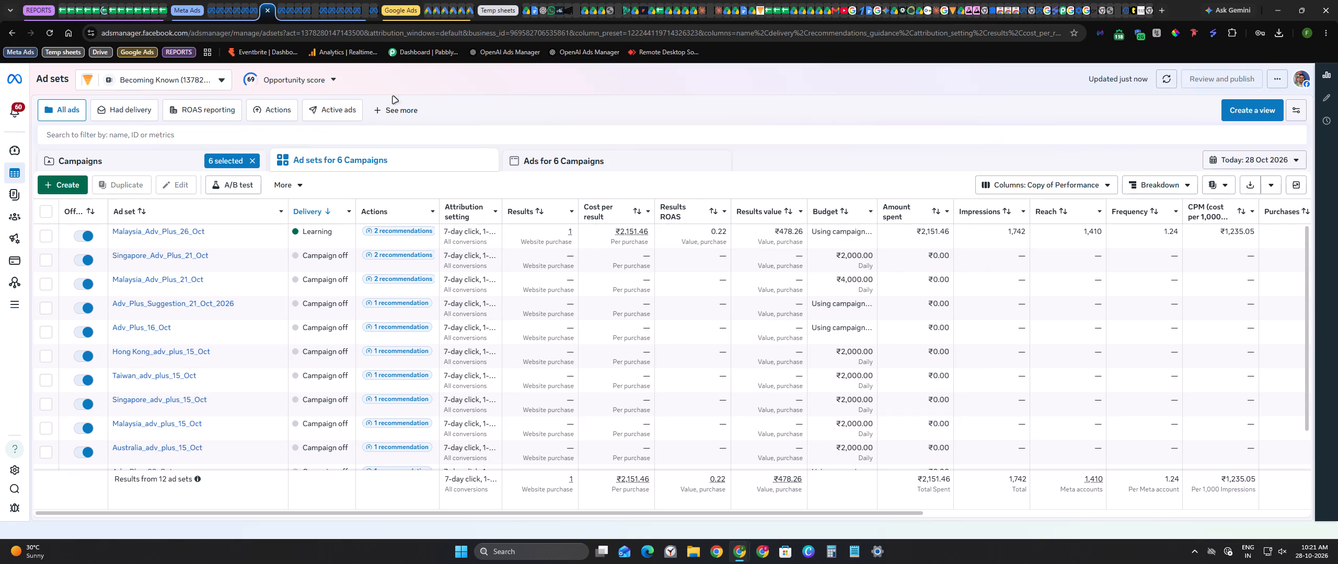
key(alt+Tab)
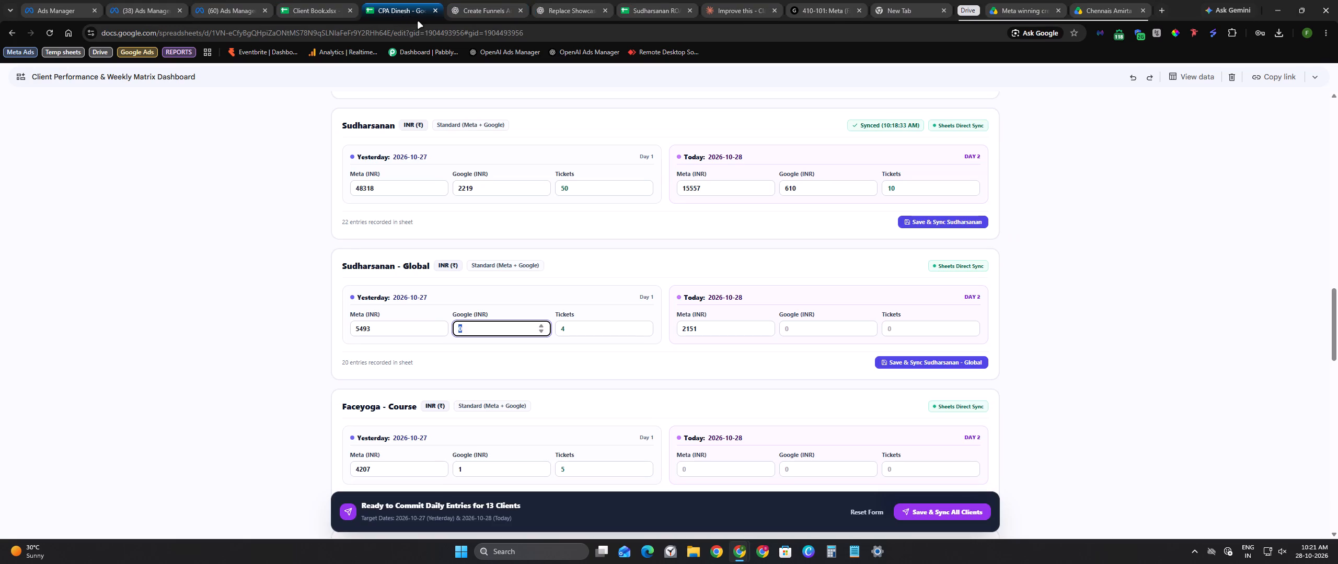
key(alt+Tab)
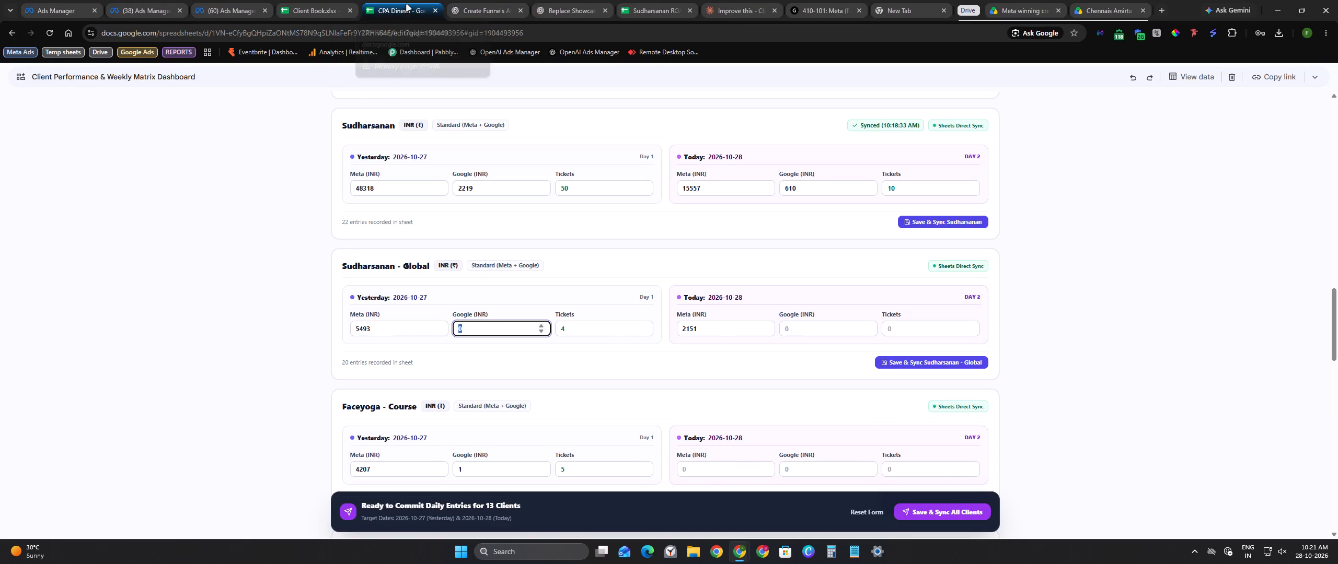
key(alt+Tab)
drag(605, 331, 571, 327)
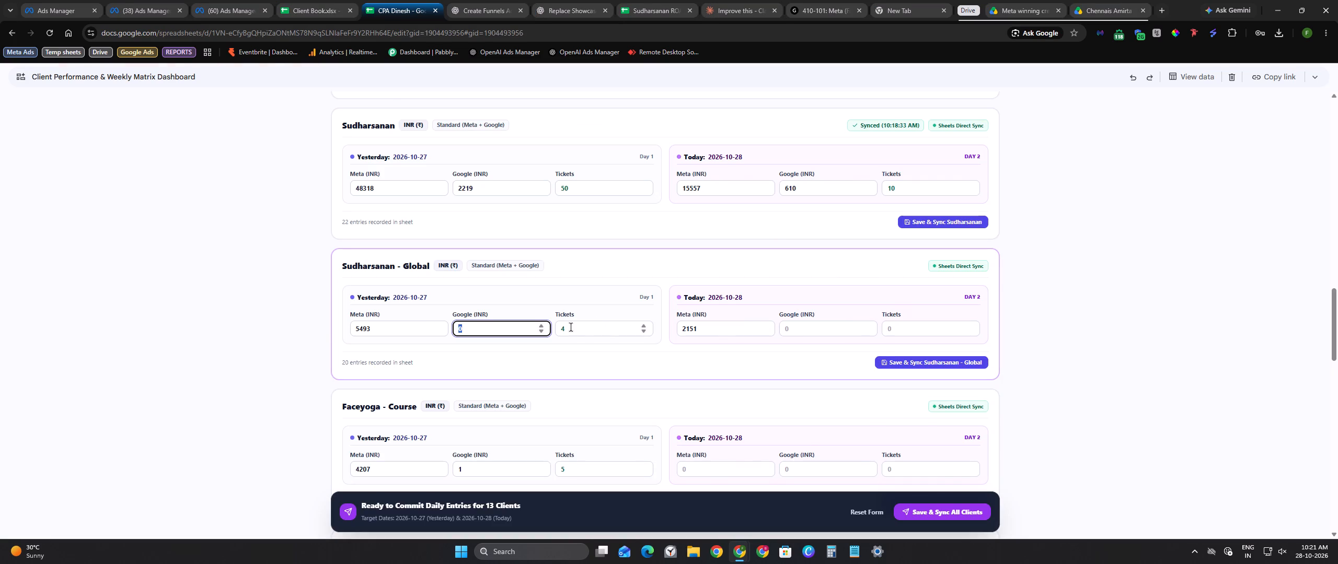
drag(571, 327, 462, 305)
In the Sudharsanan - Workshop Registrations spreadsheet, number the 28 October registrations on the 4-NOV-2026 sheet from 11 to 20.
key(alt+Tab)
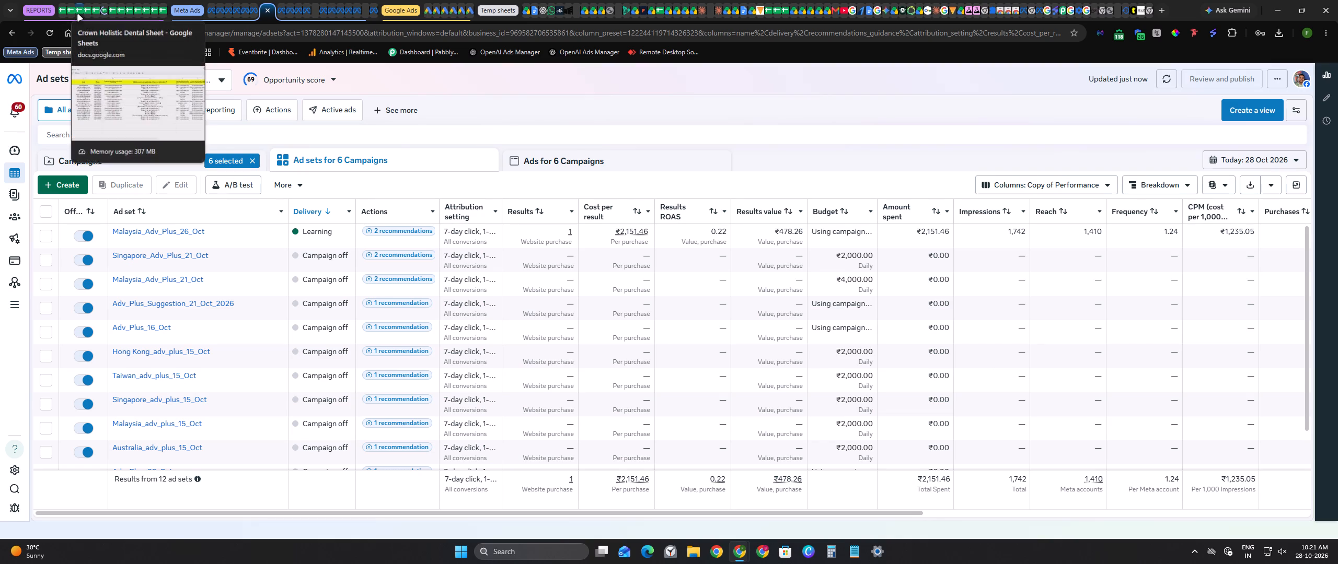
click(97, 12)
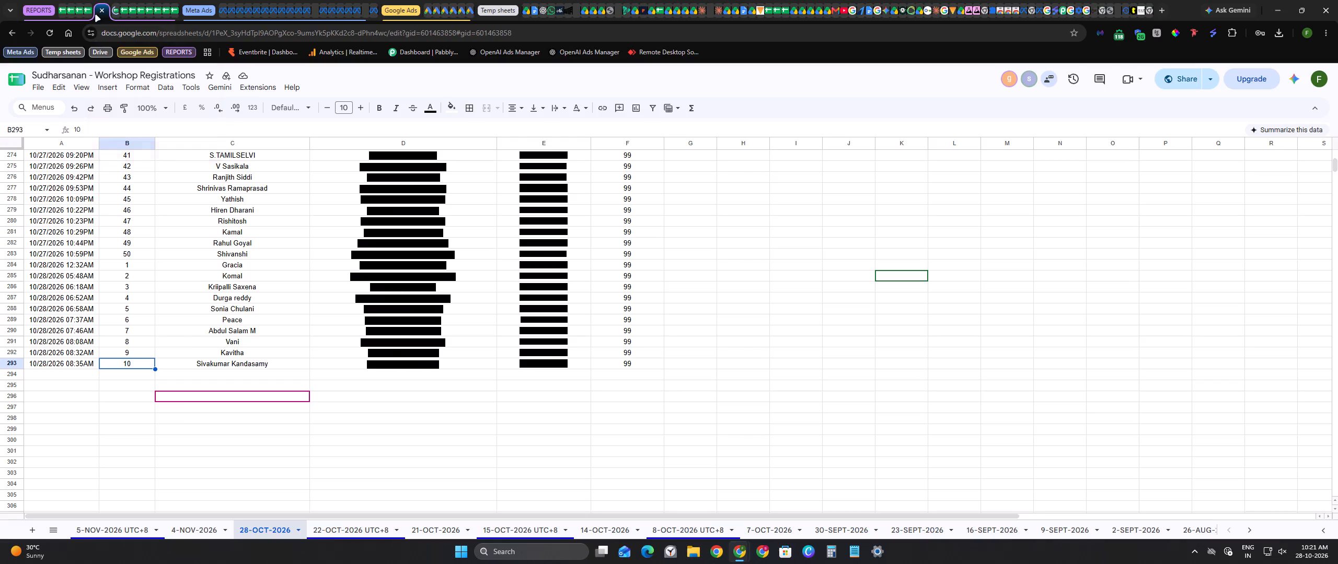
click(180, 535)
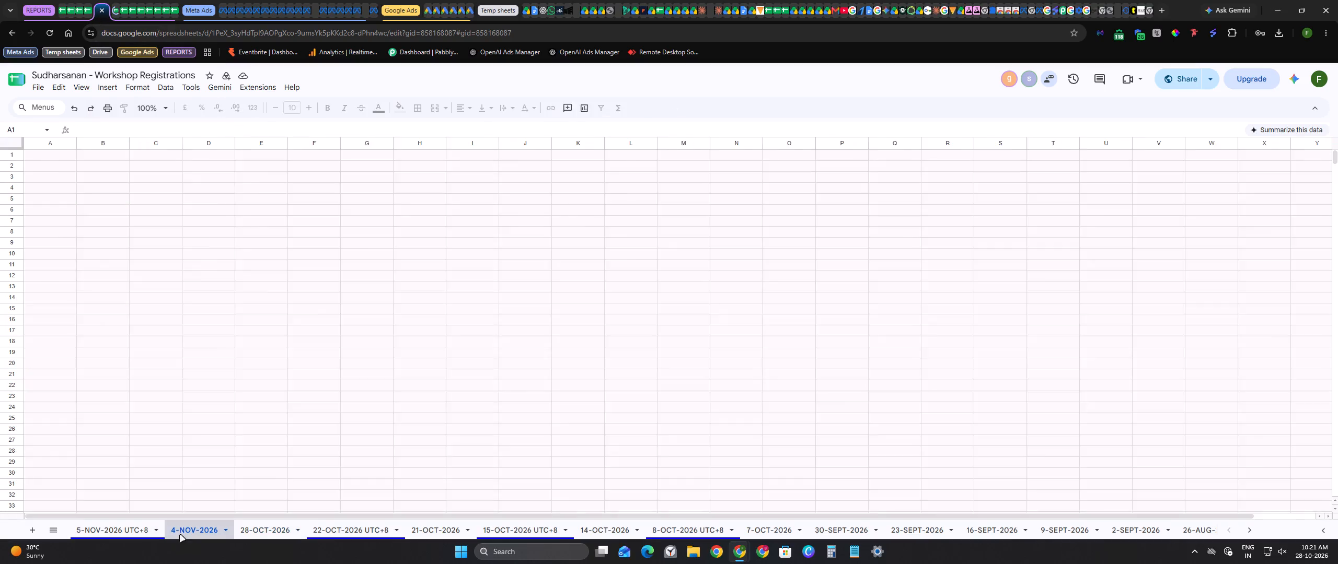
click(259, 533)
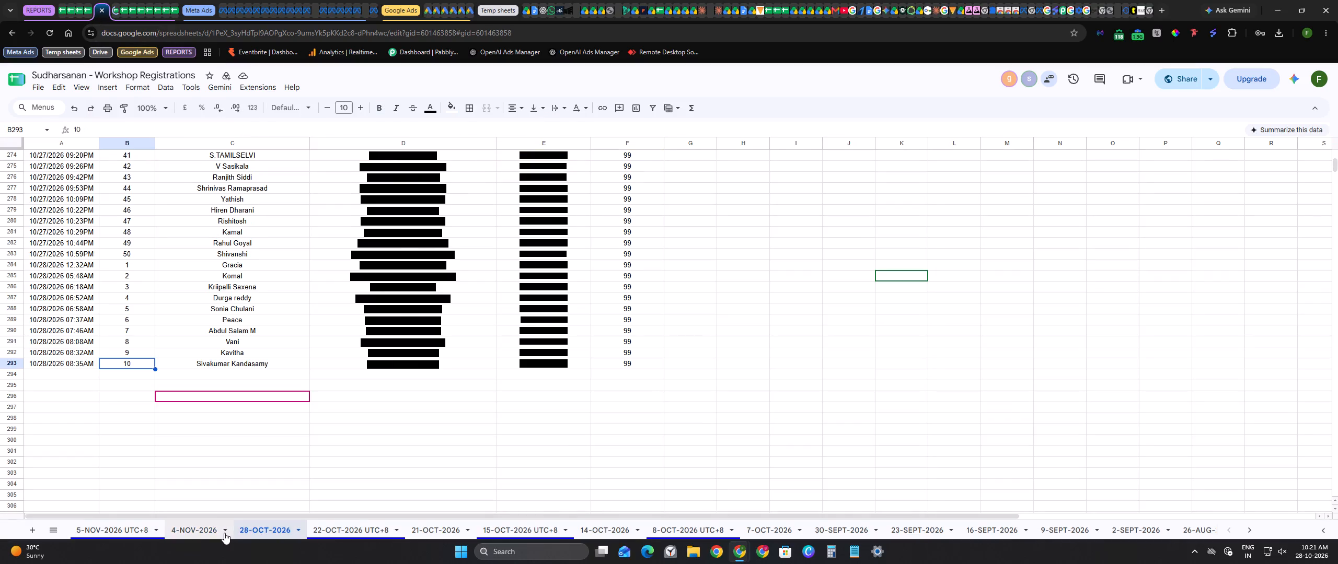
click(203, 534)
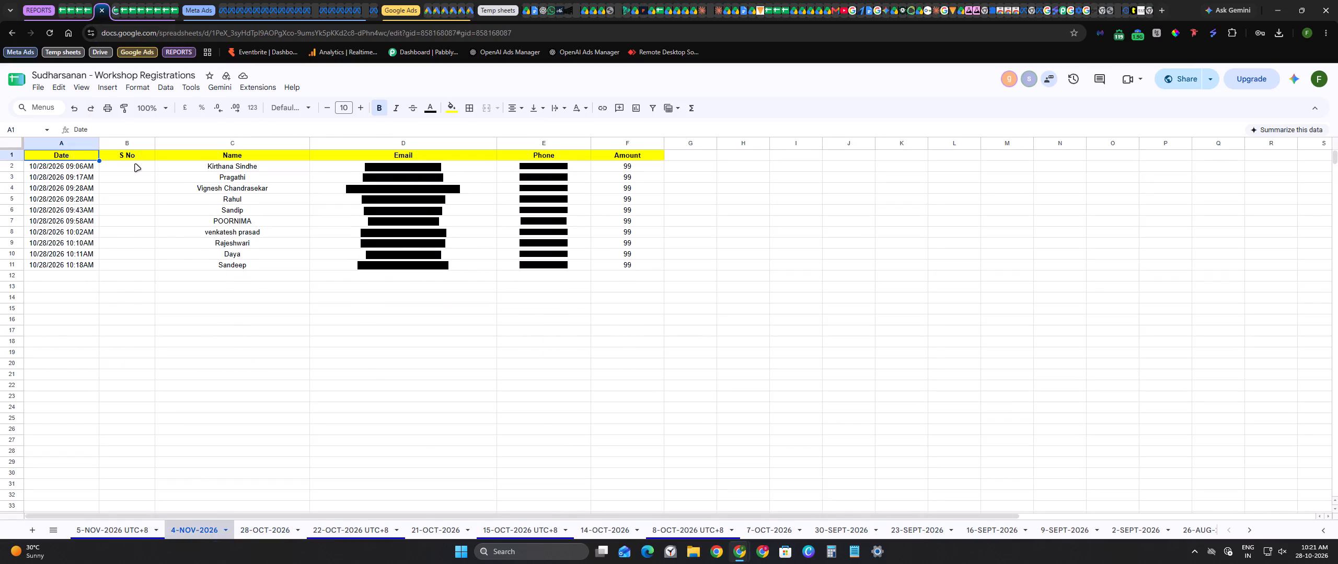
click(135, 164)
text(11)
key(Return)
text(12)
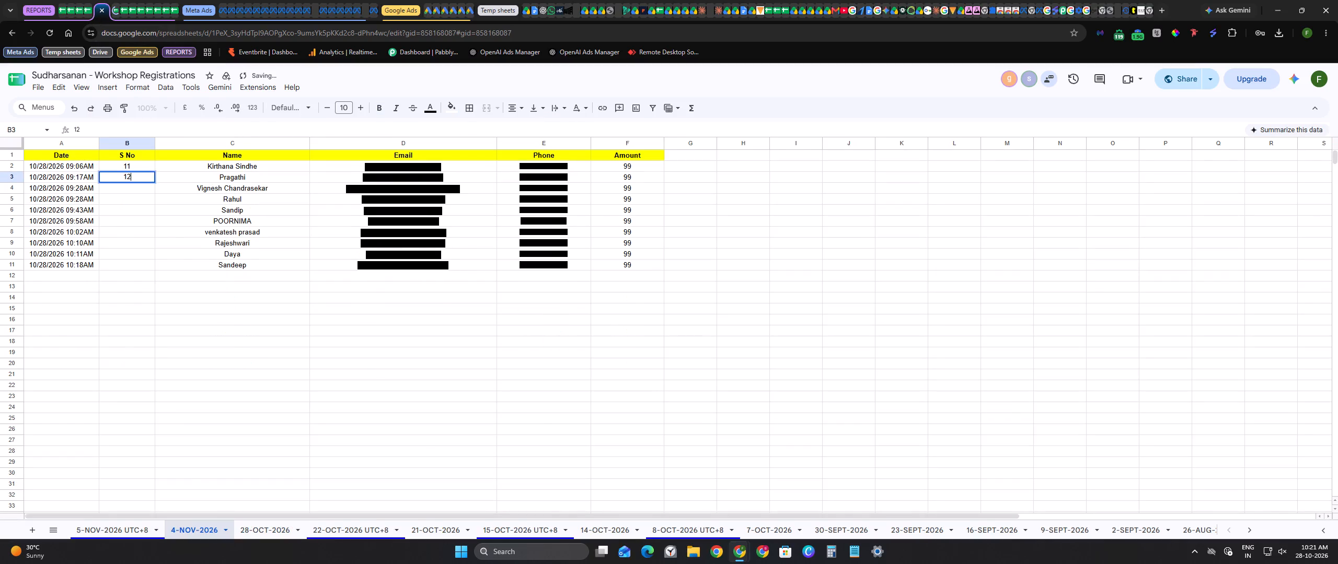
key(Return)
drag(123, 166, 123, 182)
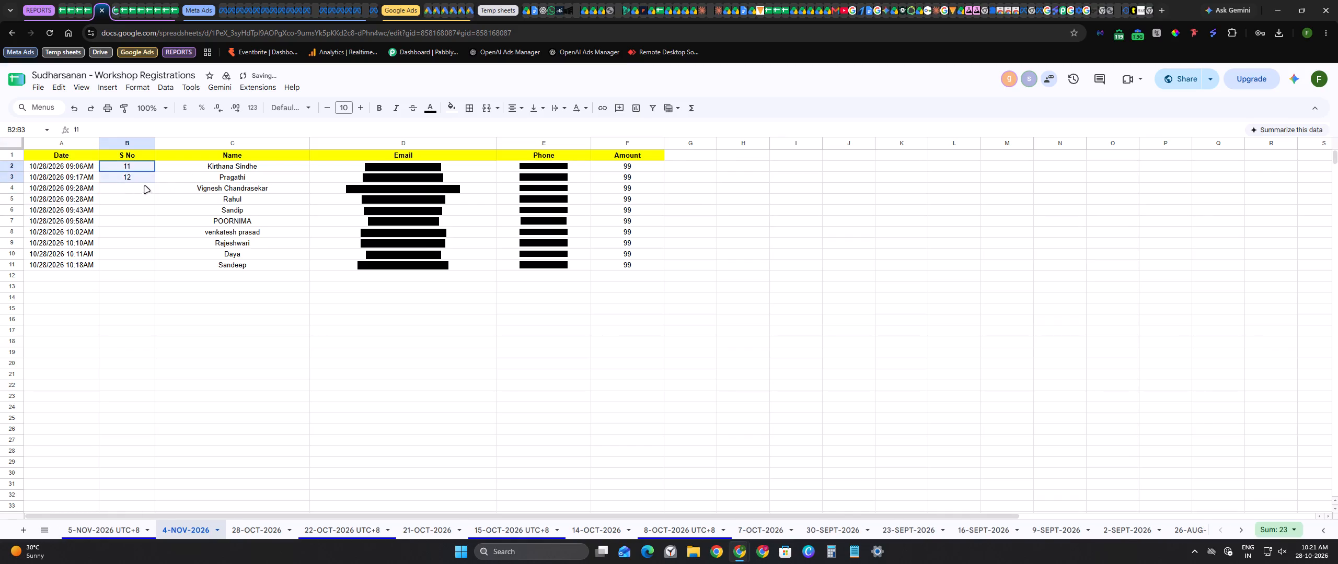
double_click(155, 182)
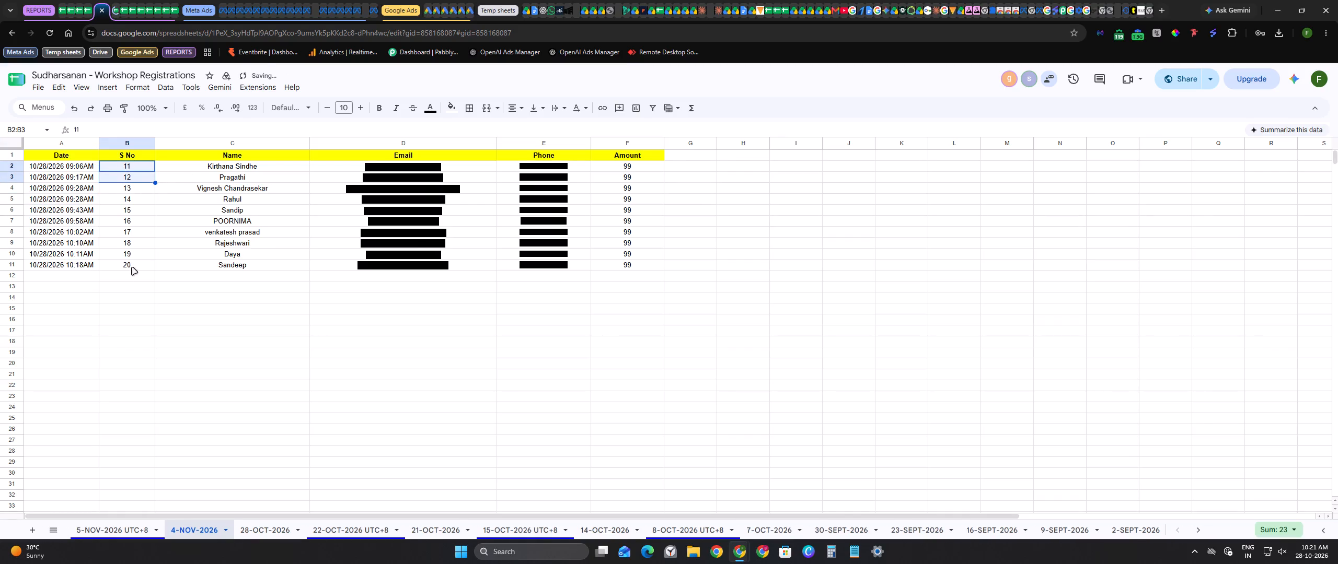
click(132, 268)
Open the 5-NOV-2026 UTC+8 sheet, then set Sudharsanan's 28 October tickets to 20 in the dashboard and save and sync that client.
click(117, 536)
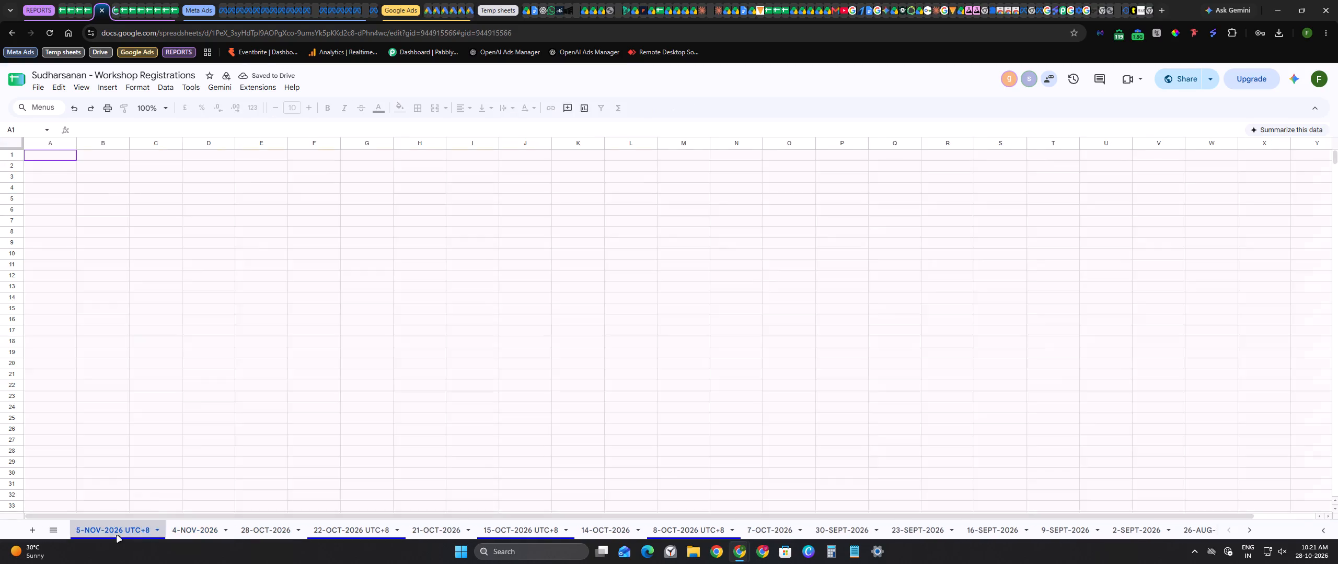
key(alt+Tab)
drag(910, 185, 858, 185)
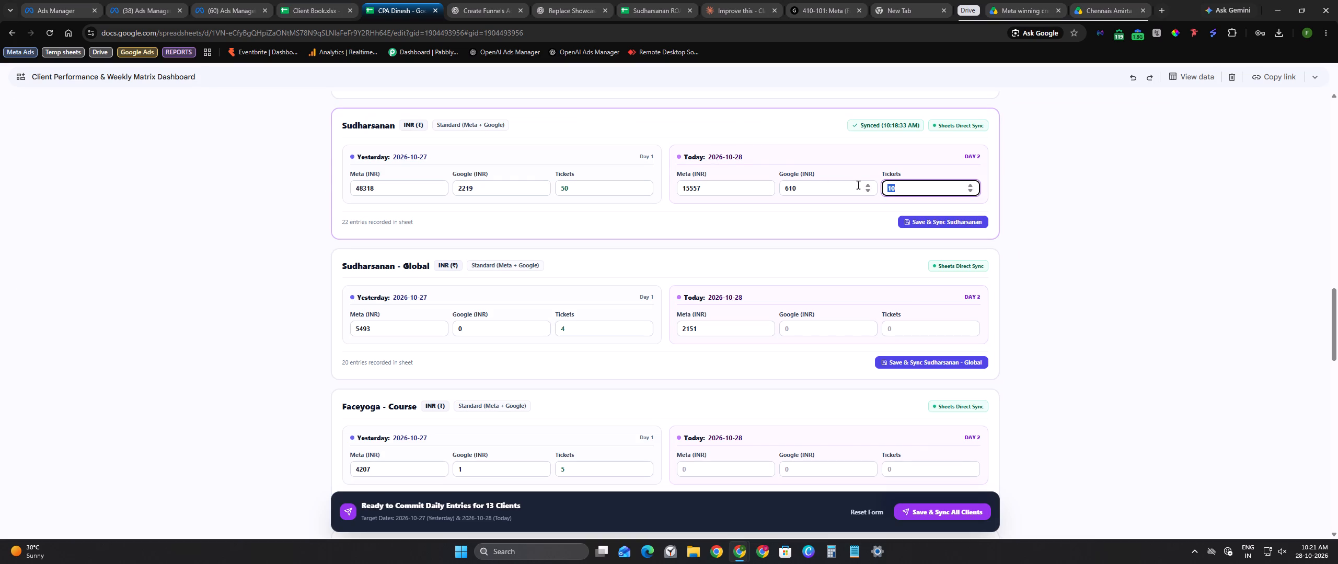
text(20)
click(926, 224)
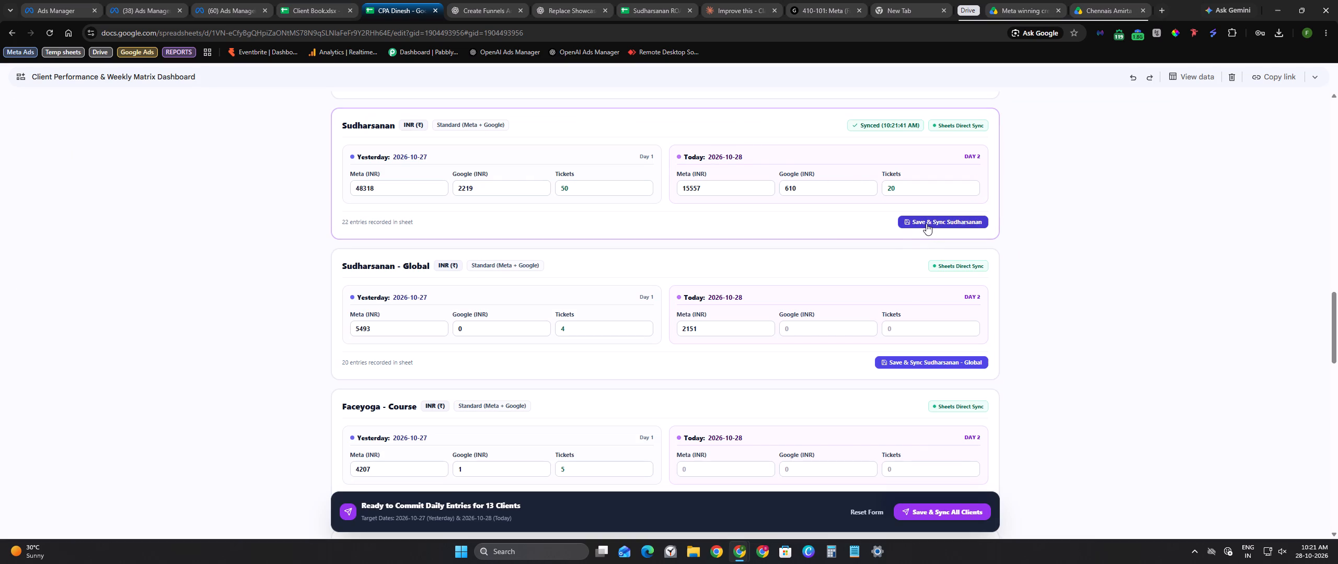
Number the 28 October registration on the 5-NOV-2026 UTC+8 sheet as 1.
drag(622, 334, 491, 334)
key(alt+Tab)
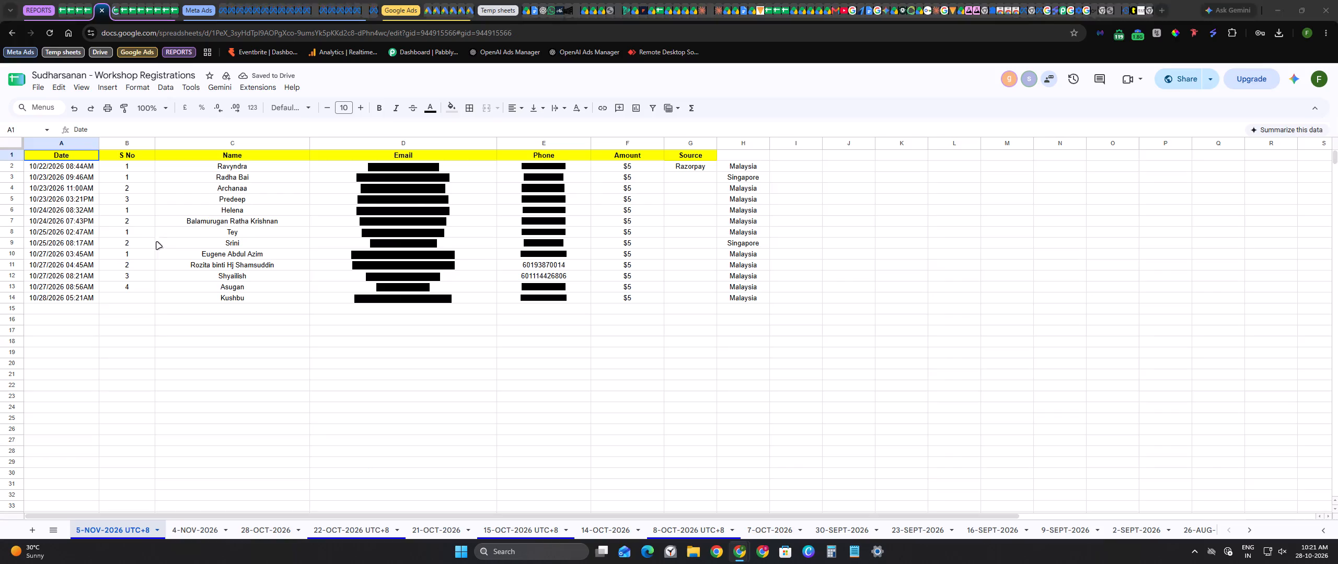
click(120, 298)
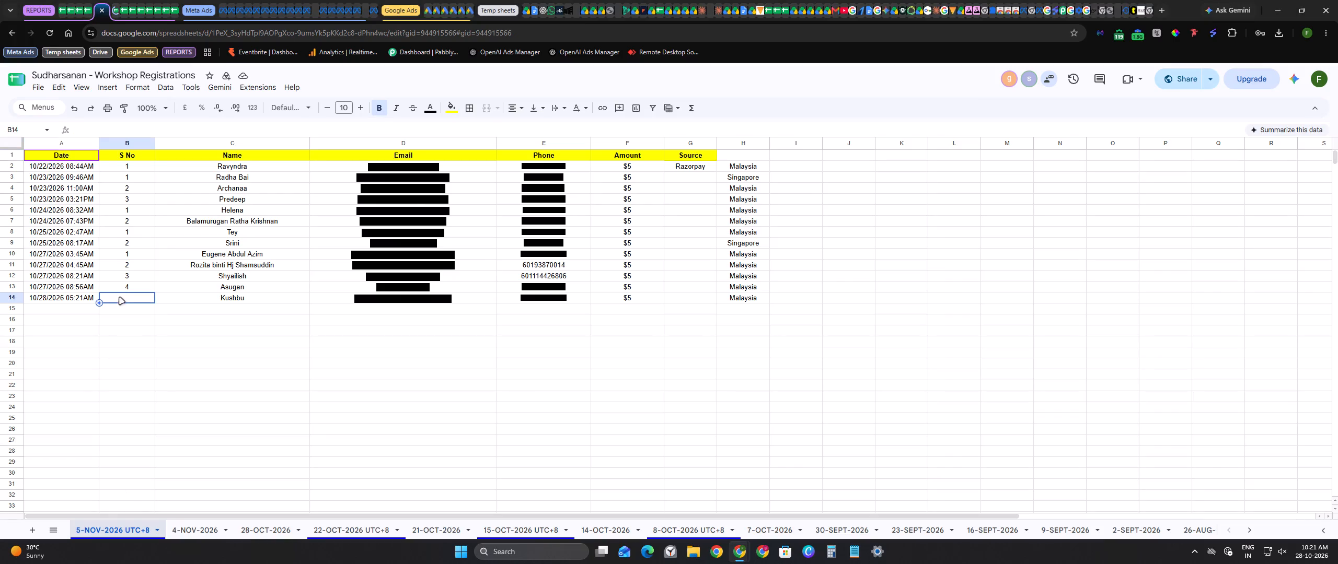
key(1)
key(Return)
Enter 1 as Sudharsanan - Global's 28 October tickets in the dashboard and save and sync that client.
key(alt+Tab)
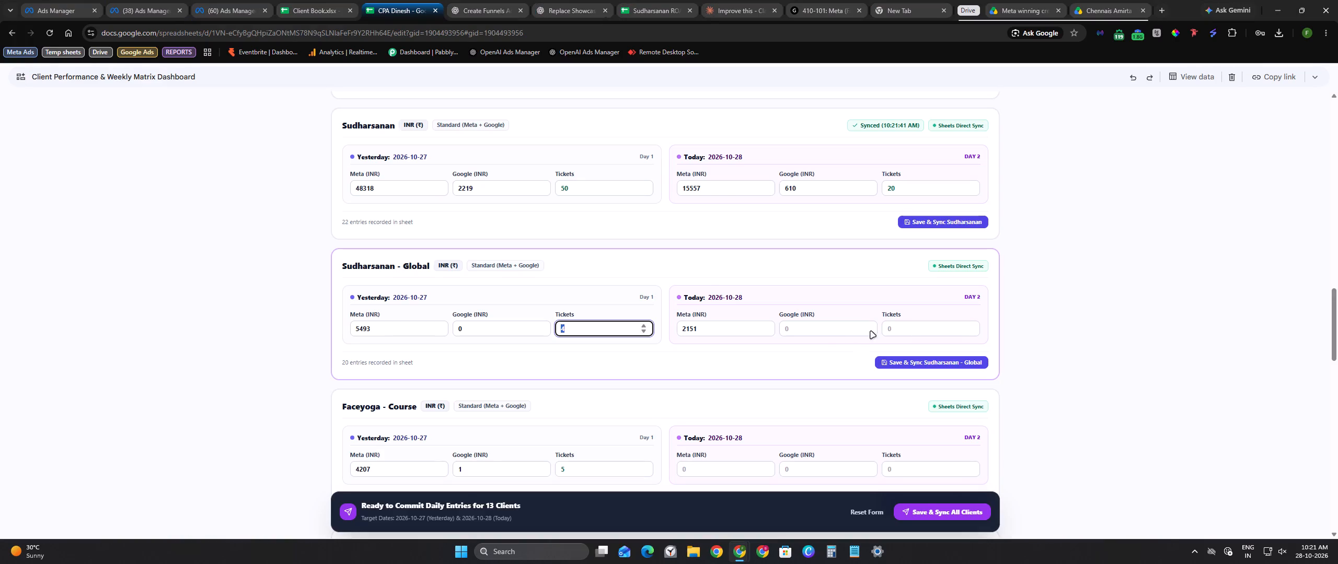
click(909, 332)
key(1)
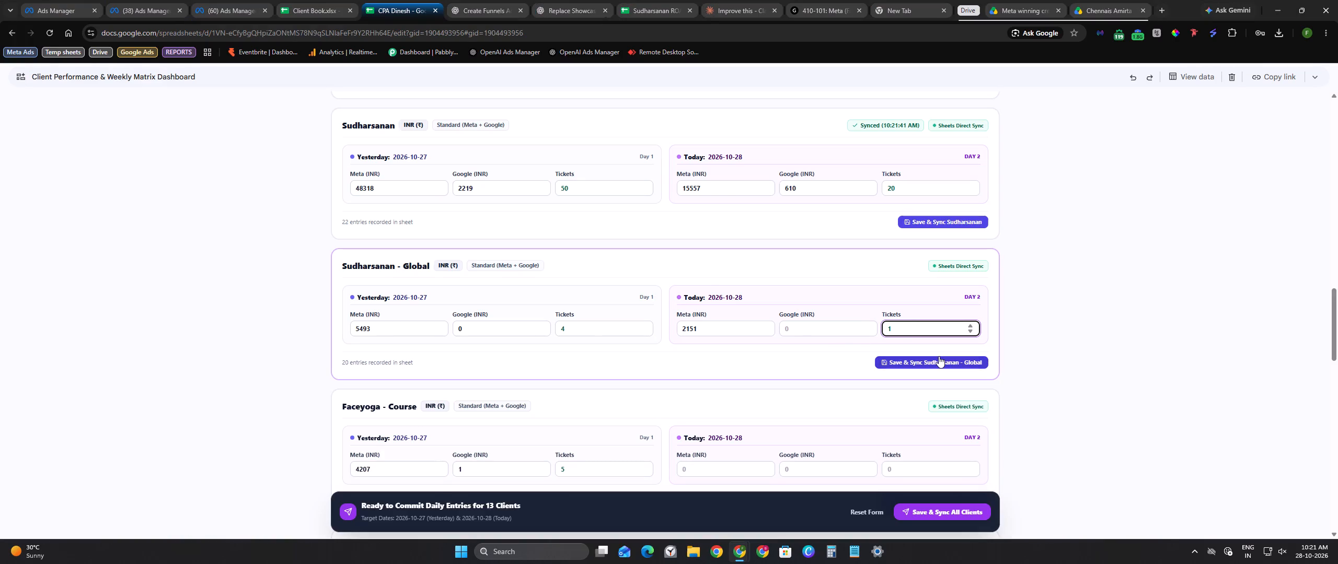
click(939, 356)
Select Faceyoga - Course's 27 October Meta spend for replacement and open the campaigns list of the Faceyoga Meta ad account.
scroll(857, 339, down, 3)
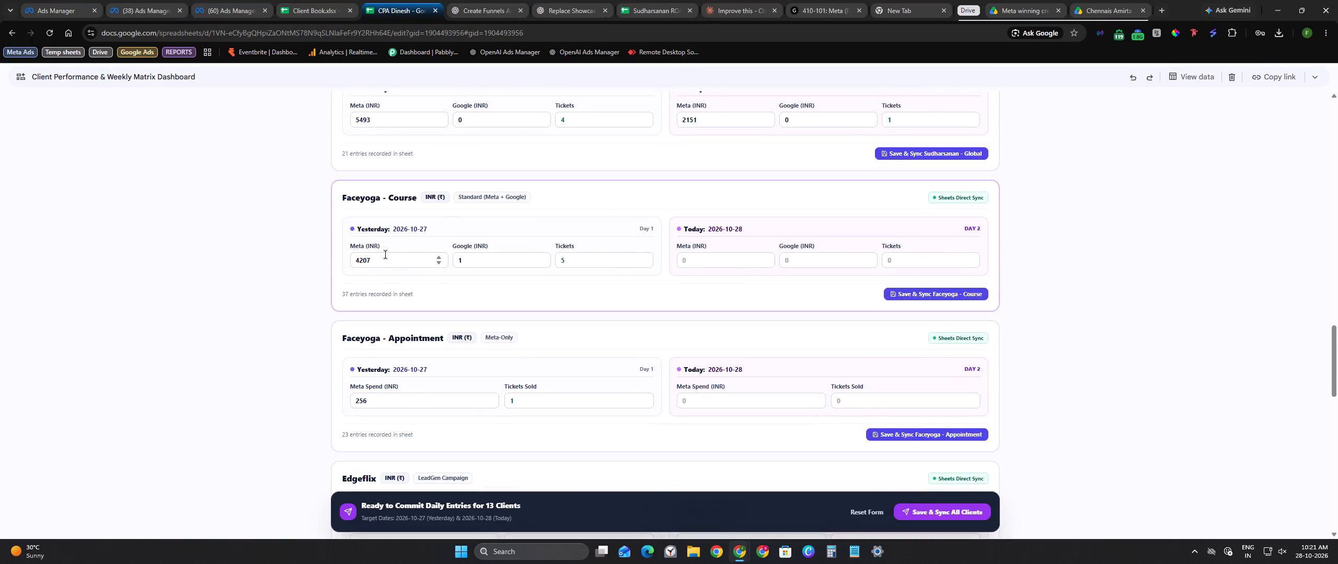
drag(375, 265, 178, 250)
key(alt+Tab)
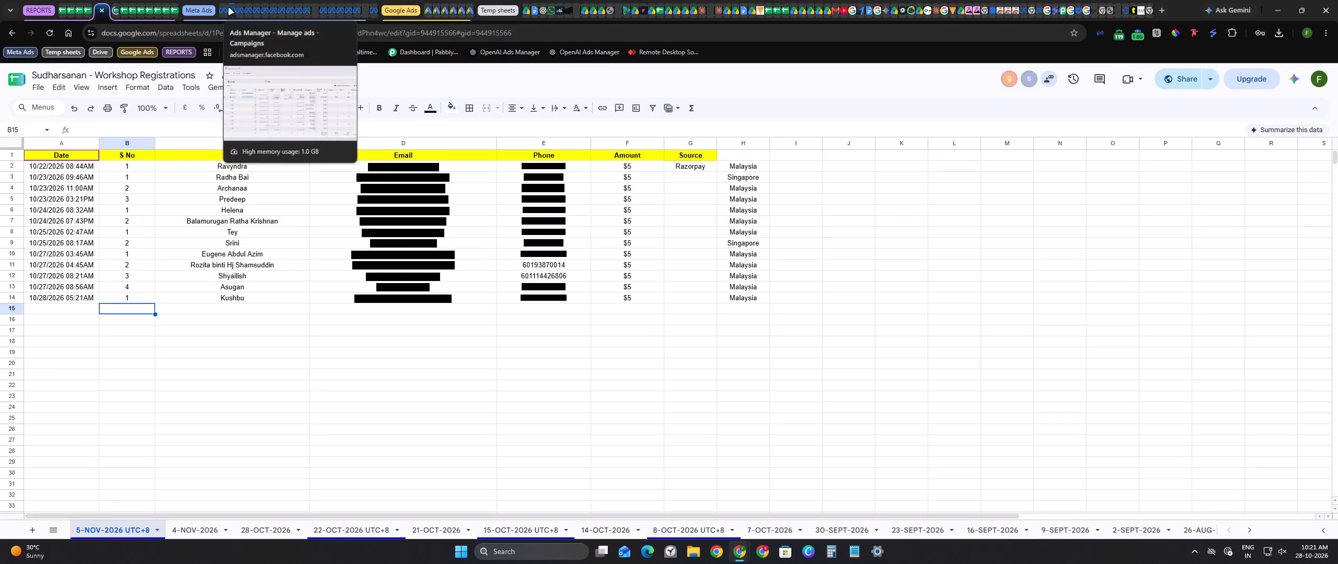
click(294, 10)
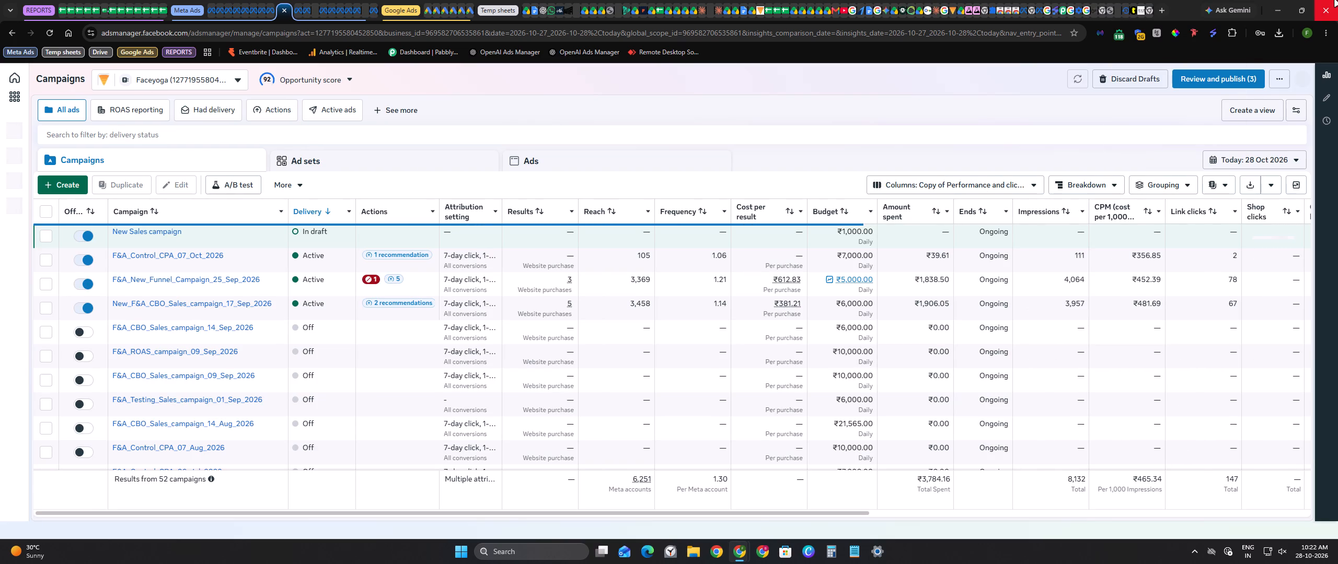
Suspend all inactive browser tabs with the Chrome RAM optimizer extension.
click(1121, 36)
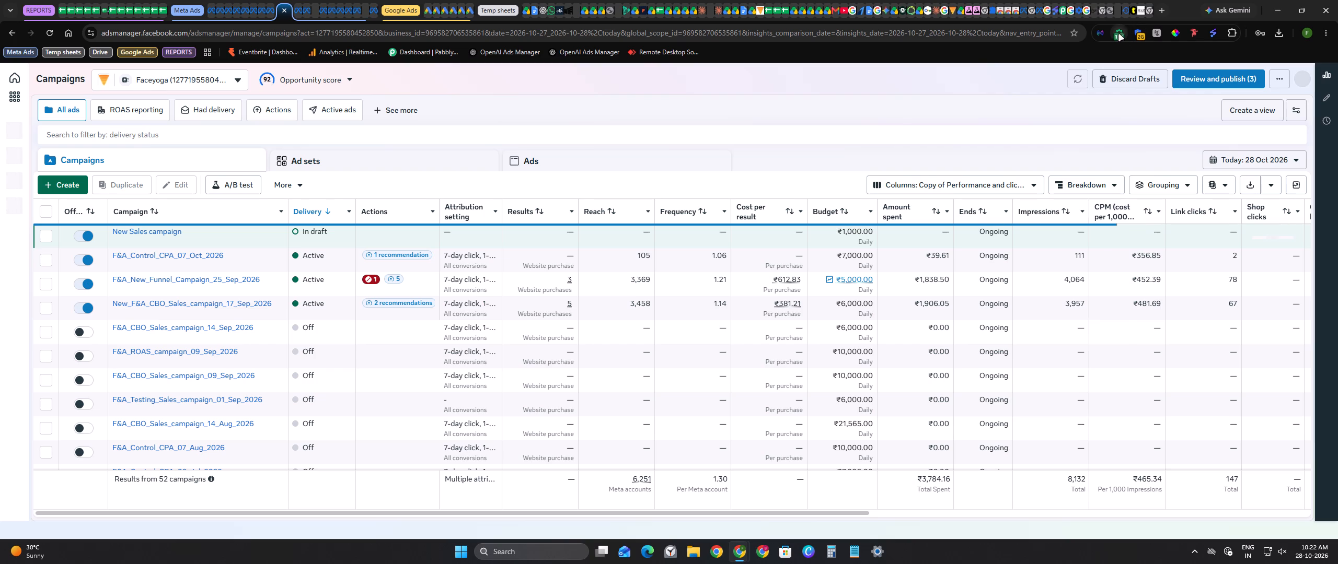
click(984, 279)
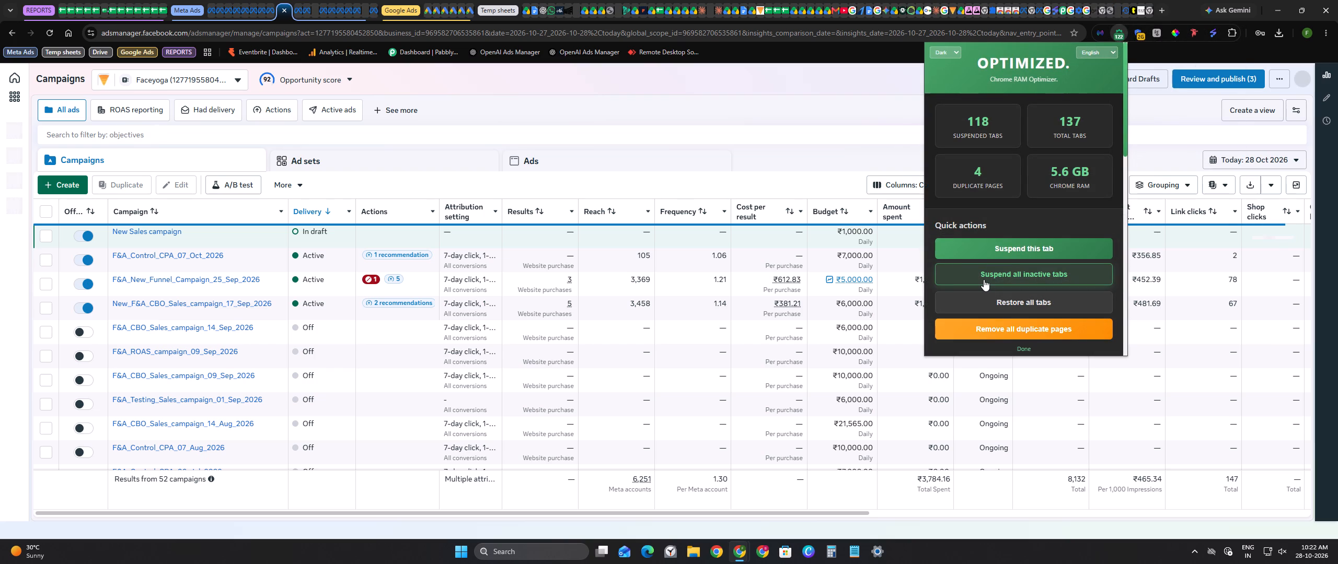
click(984, 276)
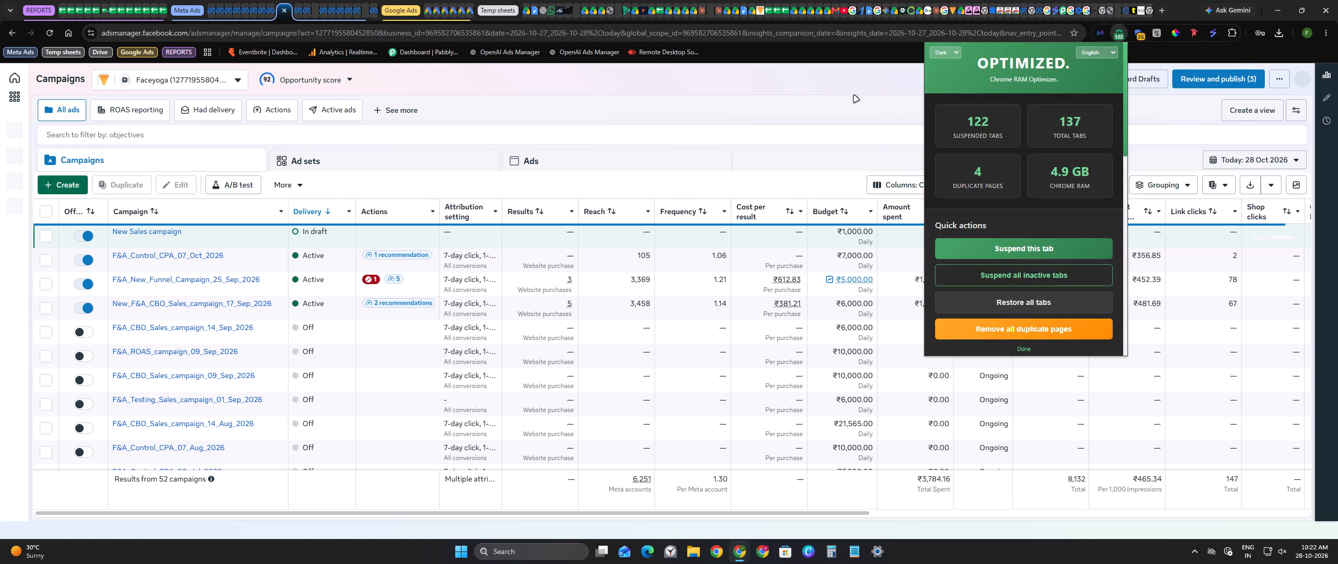
click(854, 96)
Show the Faceyoga campaigns for yesterday and set Faceyoga - Course's 27 October Meta spend to 12689.
click(1217, 157)
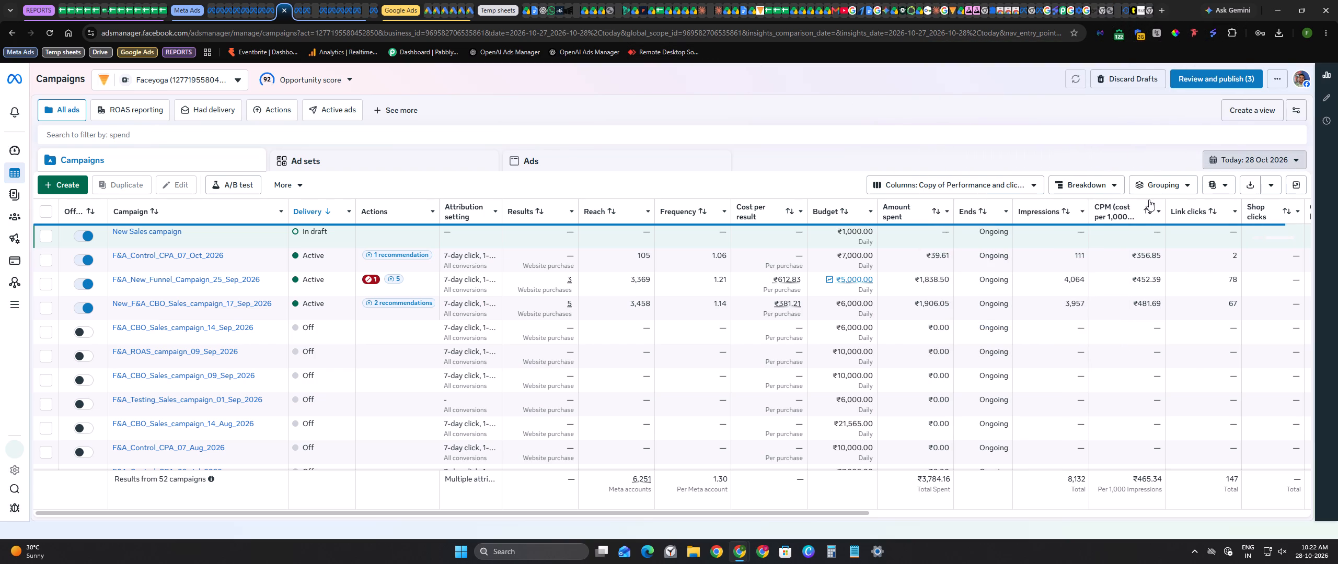
click(986, 219)
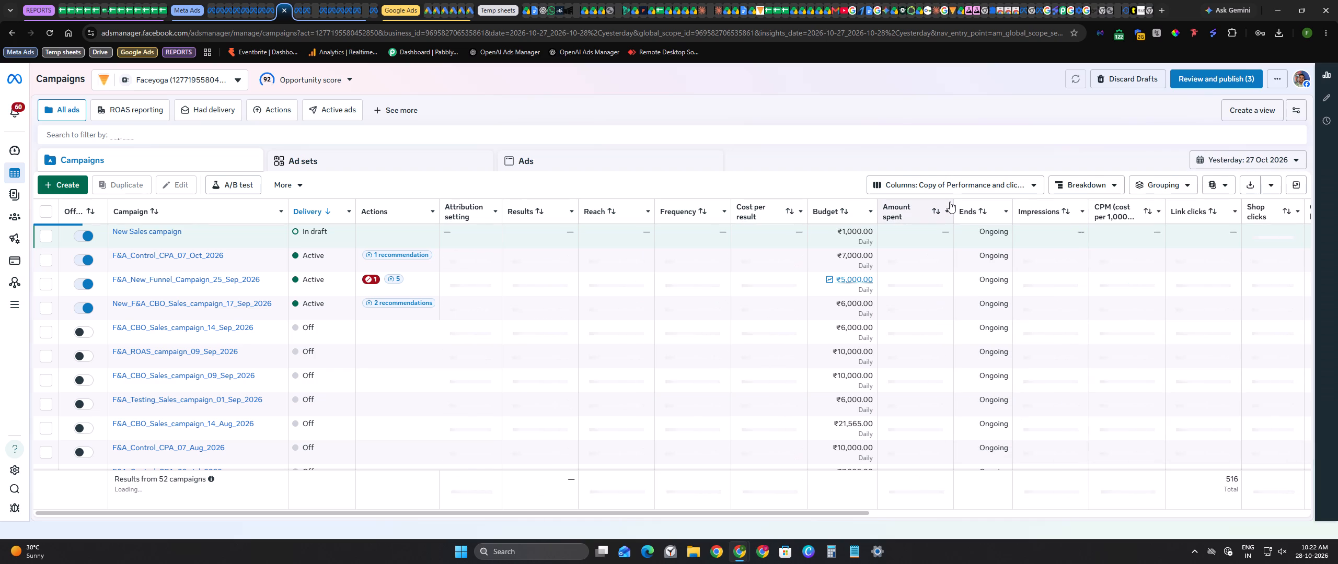
key(alt+Tab)
text(12689)
Show the Faceyoga campaigns for today and set Faceyoga - Course's 28 October Meta spend to 3784.
key(Tab)
key(Tab)
key(Tab)
key(alt+Tab)
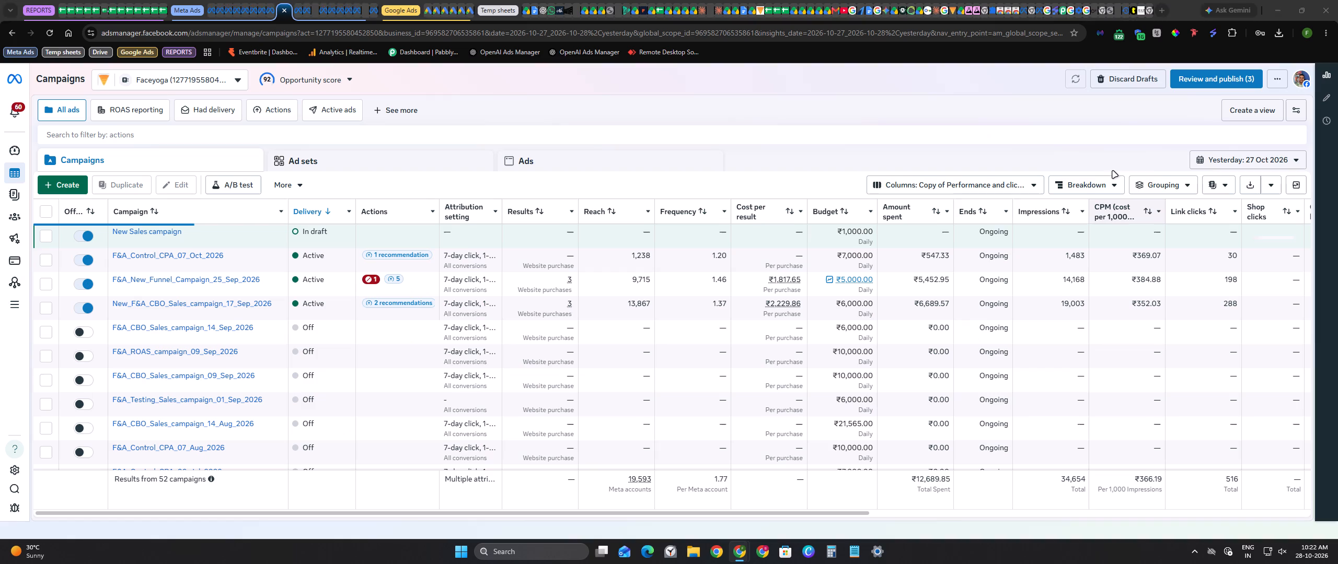
click(1248, 163)
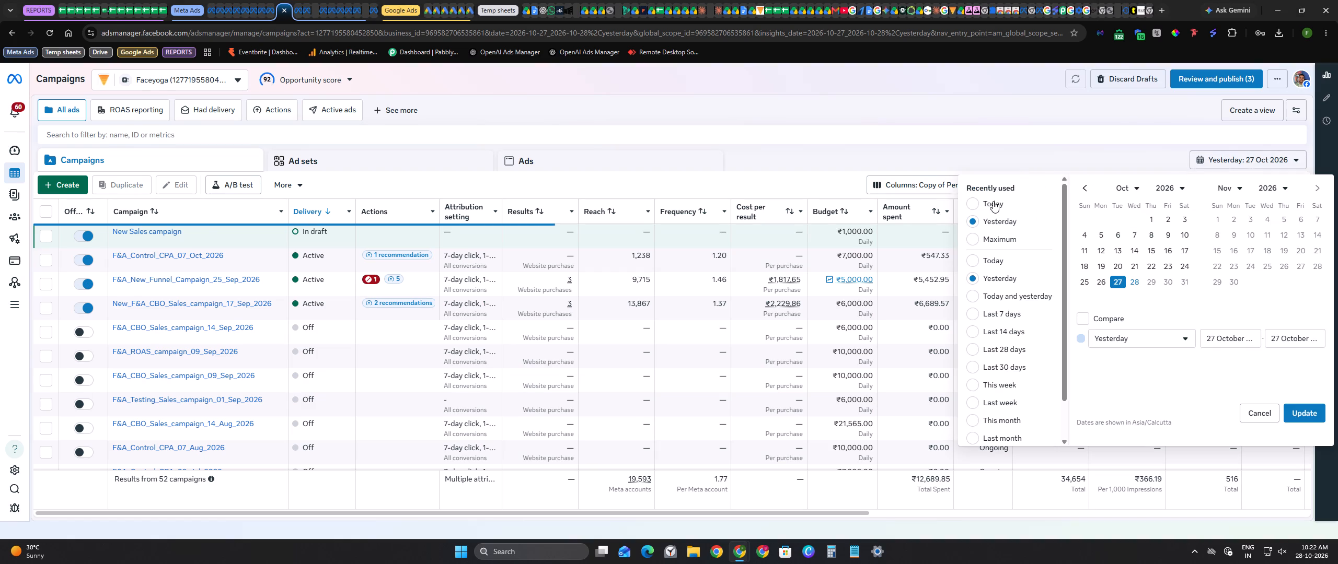
click(991, 203)
key(alt+Tab)
text(3784)
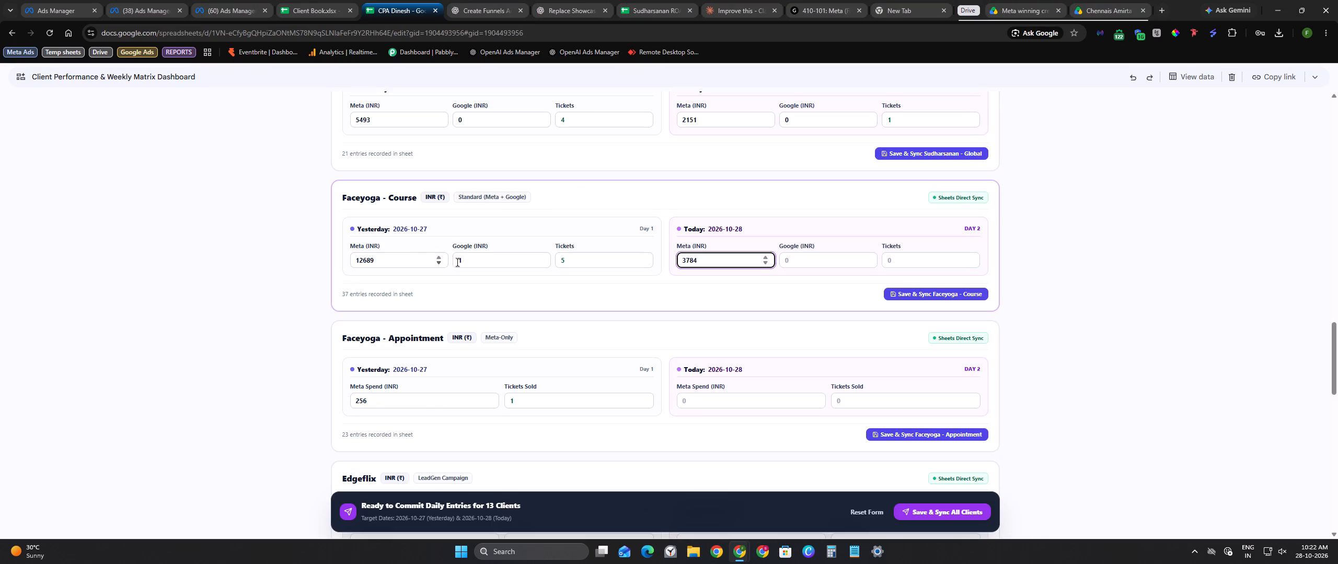
Check the FunnelsandAds Google Ads cost for both days and set Faceyoga - Course's Google spend to 34 for 27 October and 2 for 28 October.
drag(488, 255, 329, 250)
key(alt+Tab)
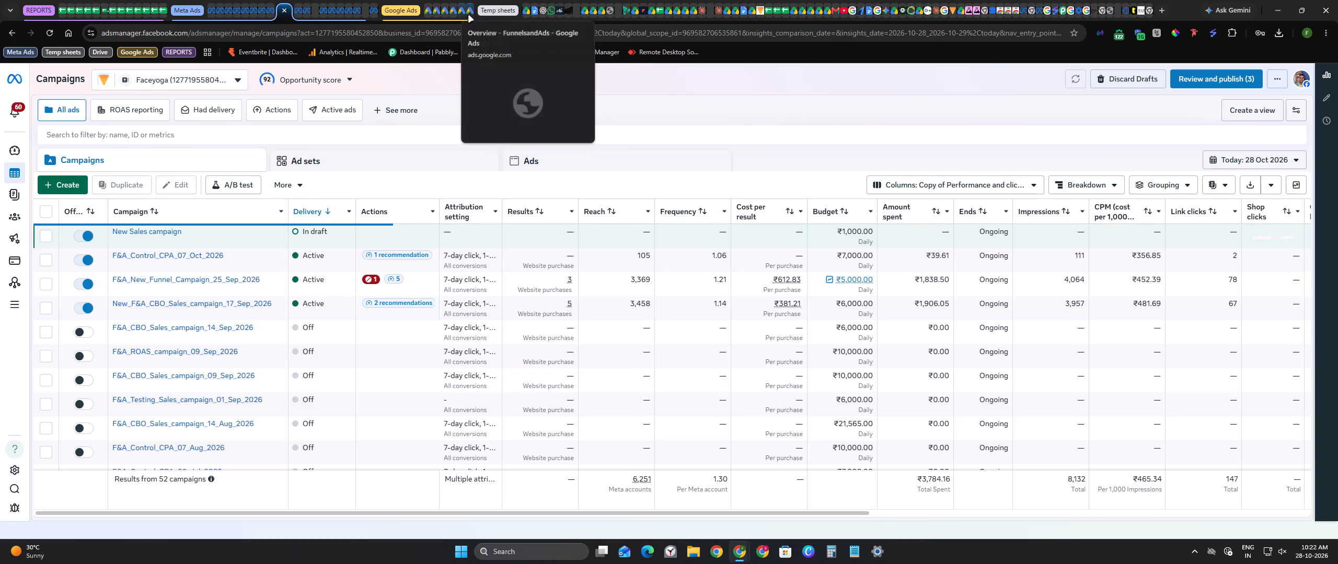
click(469, 16)
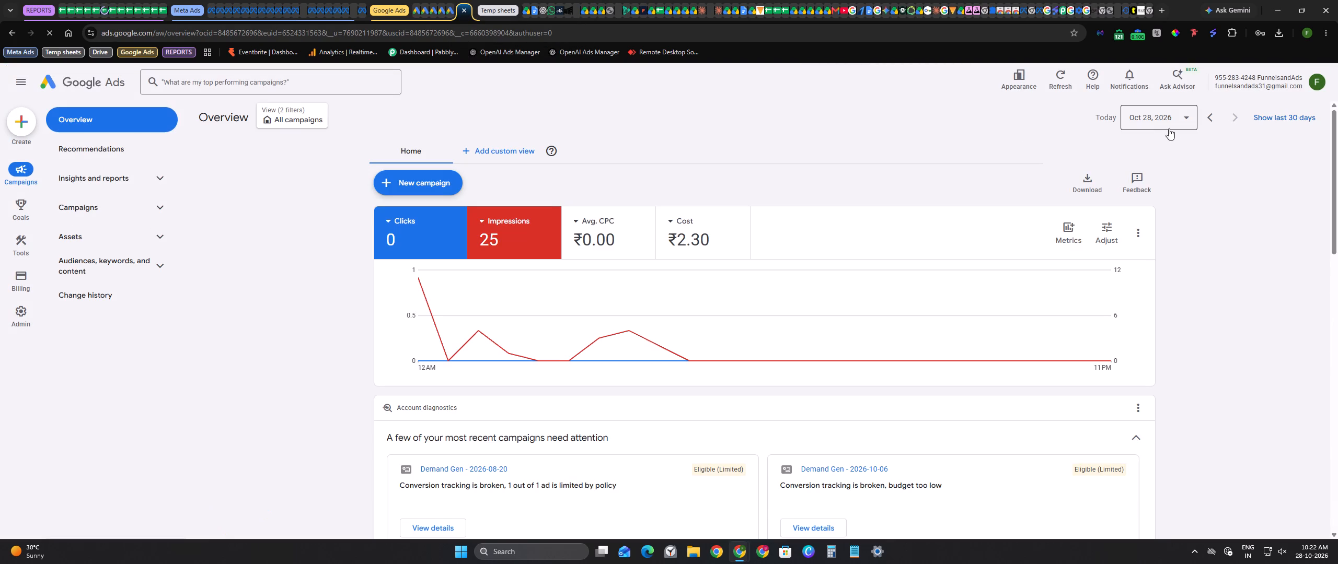
click(1209, 120)
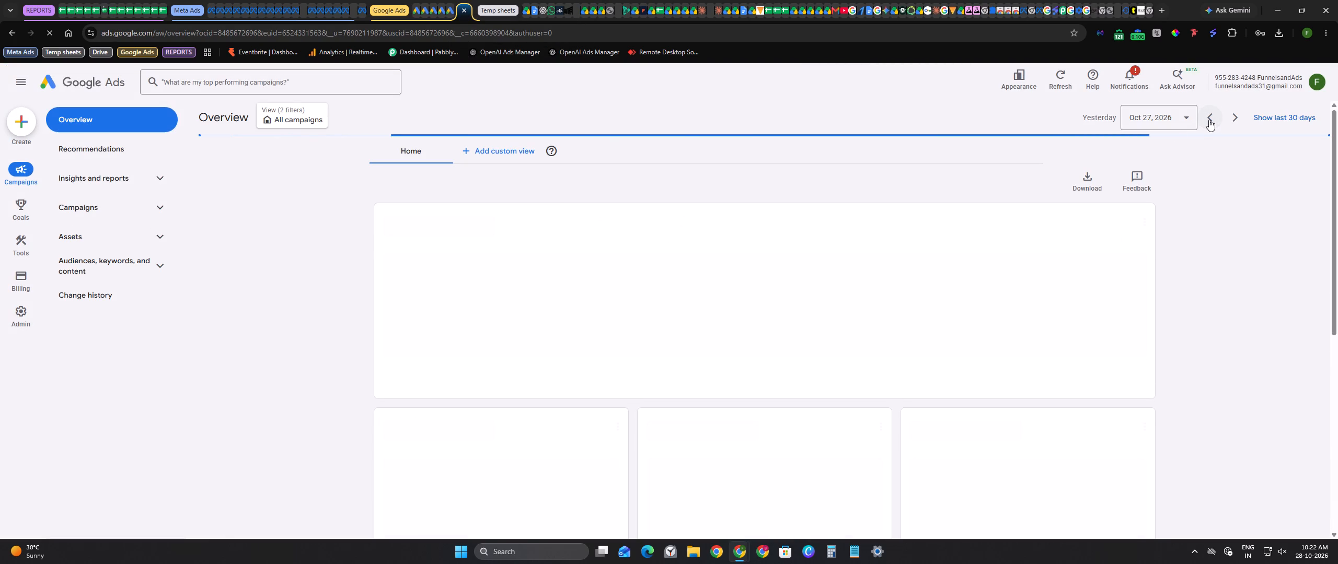
click(1242, 113)
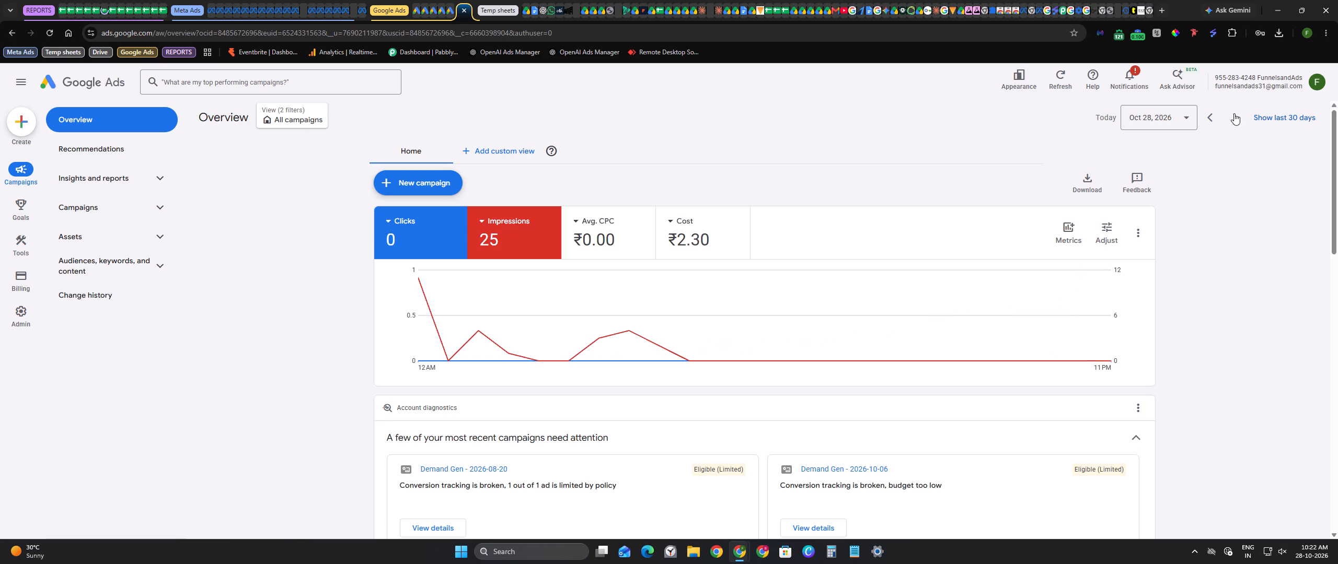
key(alt+Tab)
text(34)
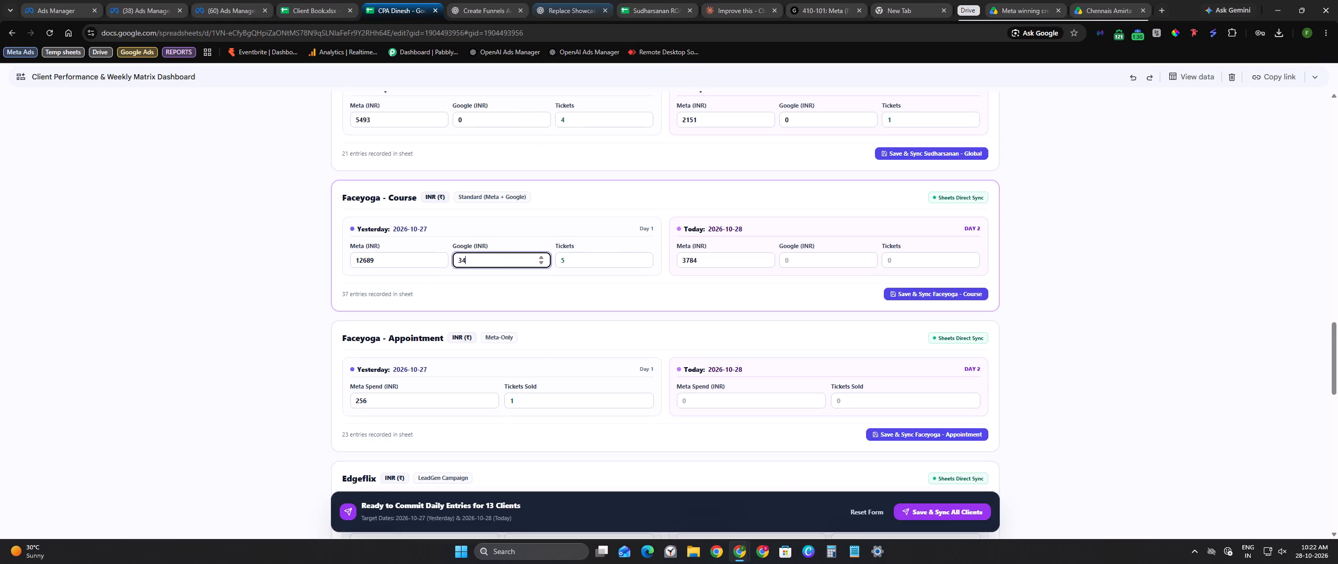
key(Tab)
key(Tab)
key(Tab)
key(2)
key(Tab)
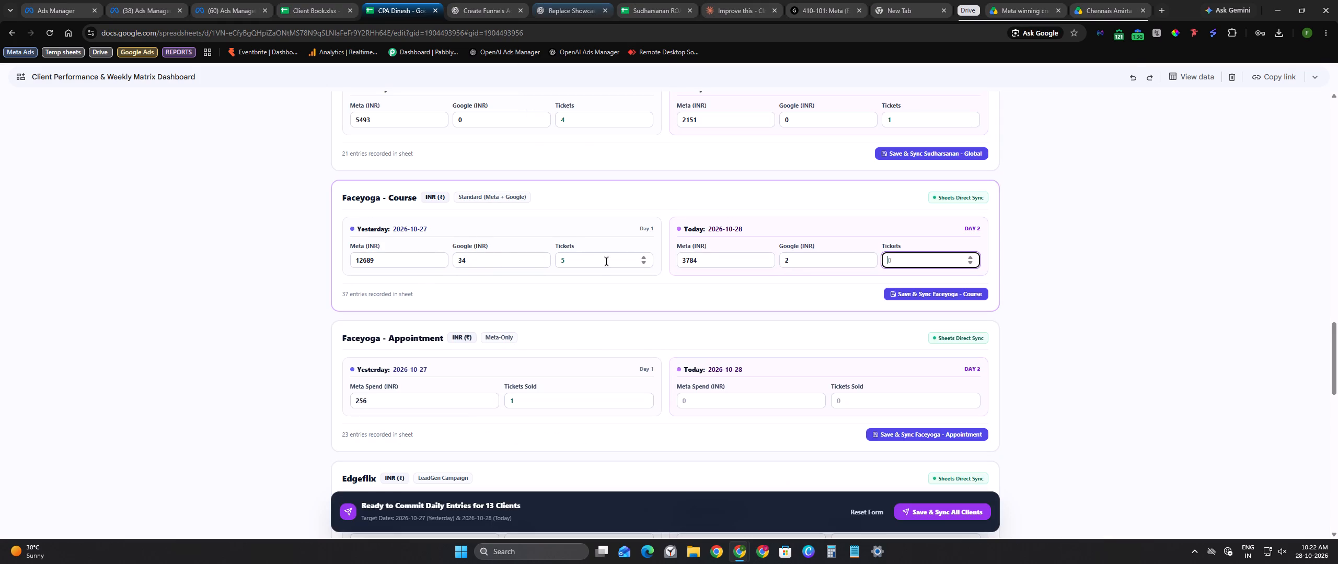
Select Faceyoga - Course's 27 October tickets for replacement and examine the numbered 27 and 28 October rows in the Face Yoga spreadsheet's 2999 Course Registration sheet.
drag(593, 268, 465, 265)
key(alt+Tab)
key(alt+Tab)
click(597, 260)
drag(597, 260, 580, 260)
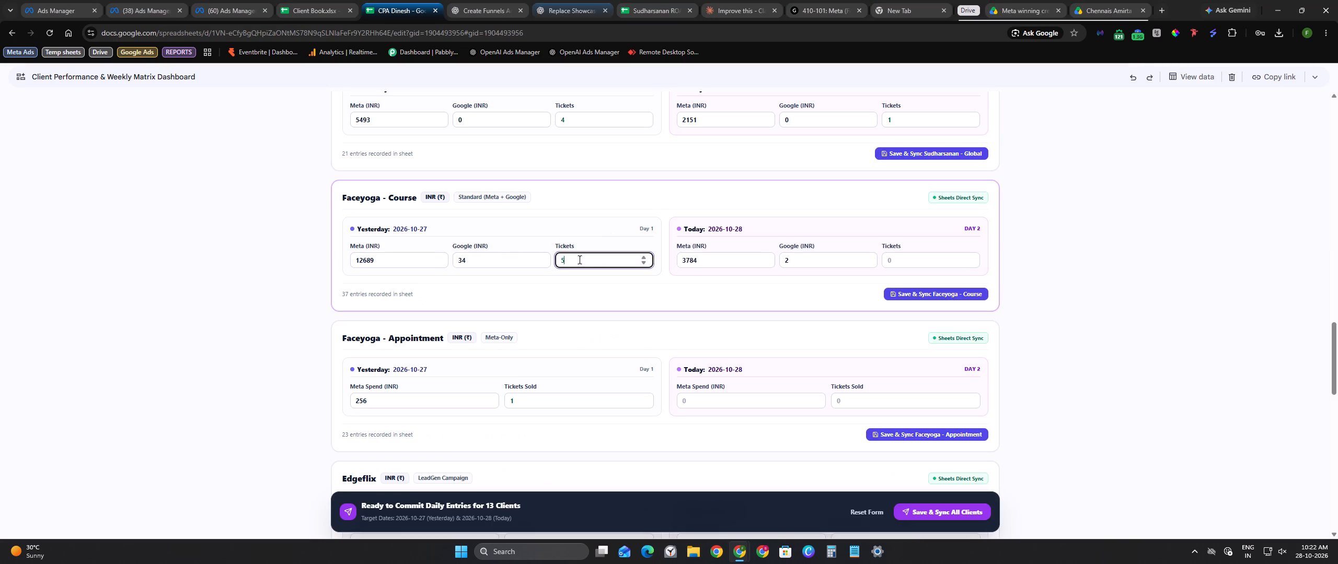
drag(580, 260, 516, 260)
key(alt+Tab)
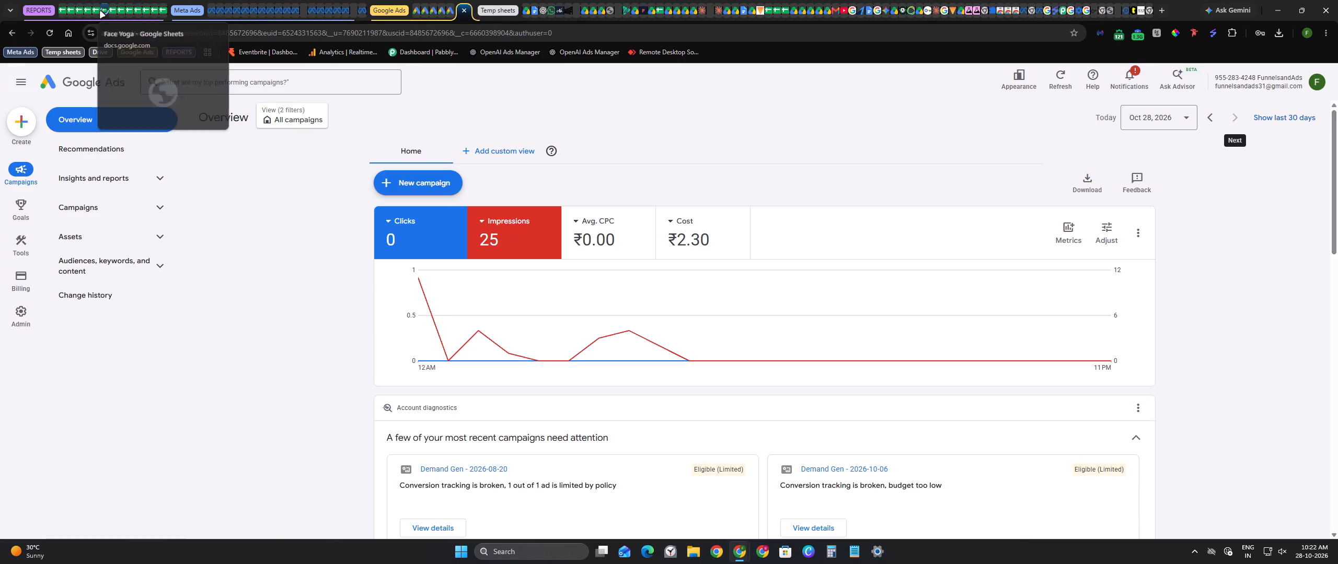
click(103, 11)
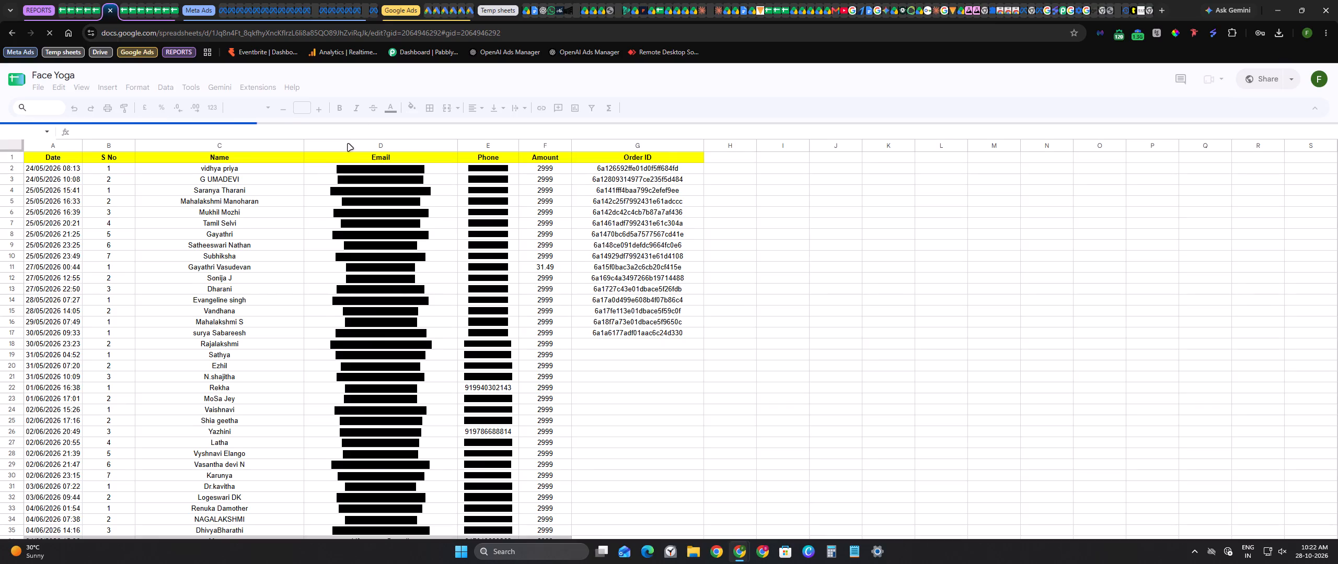
key(ctrl+Down)
key(ctrl+Down)
key(ctrl+Down)
key(ctrl+Down)
key(ctrl+Down)
key(ctrl+Down)
key(ctrl+Down)
key(ctrl+Down)
key(ctrl+Down)
key(ctrl+Down)
key(ctrl+Down)
key(ctrl+Down)
key(ctrl+Down)
key(ctrl+Down)
key(ctrl+Down)
key(ctrl+Down)
key(ctrl+Down)
key(ctrl+Down)
key(ctrl+Down)
key(ctrl+Down)
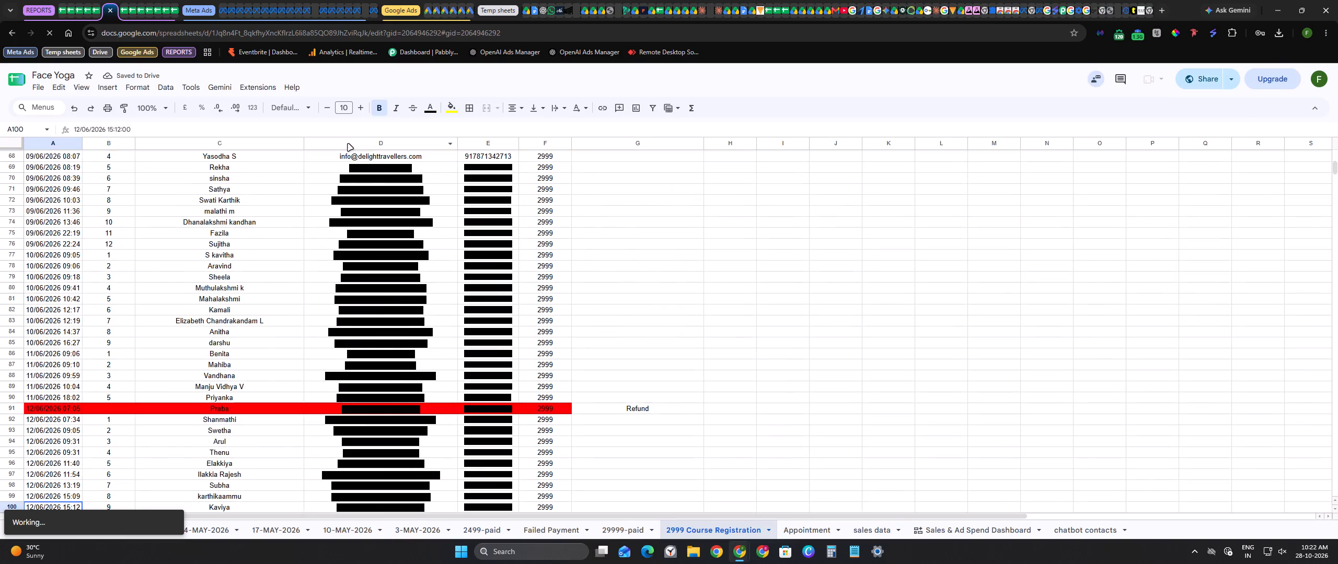
key(ctrl+Right)
key(ctrl+Up)
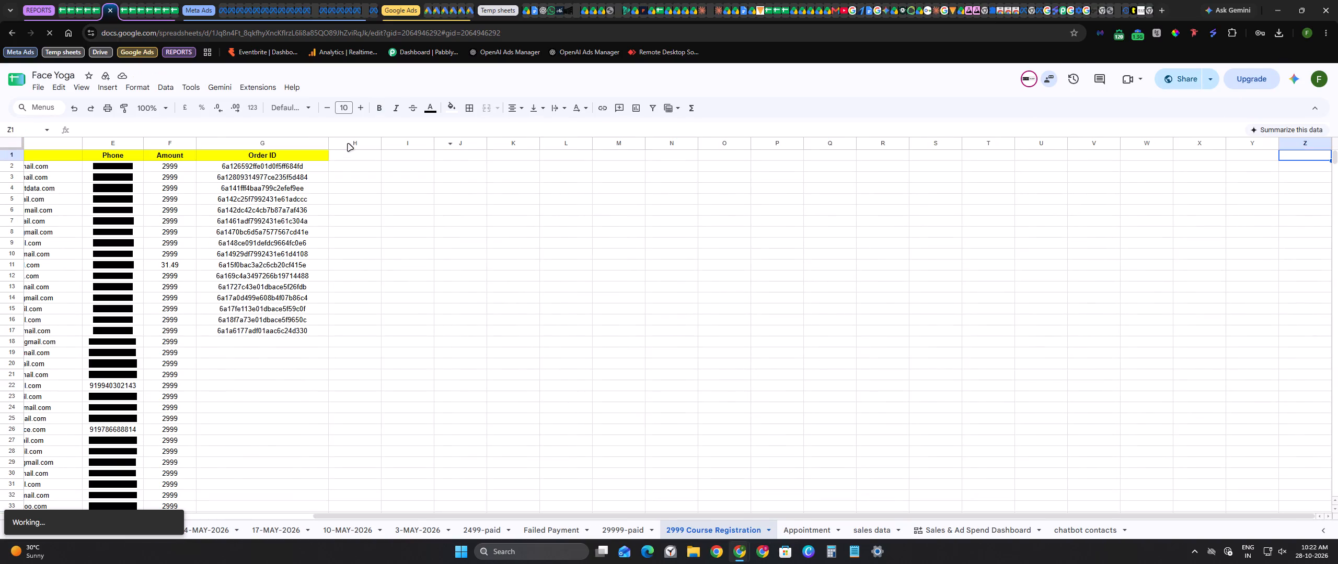
key(ctrl+Down)
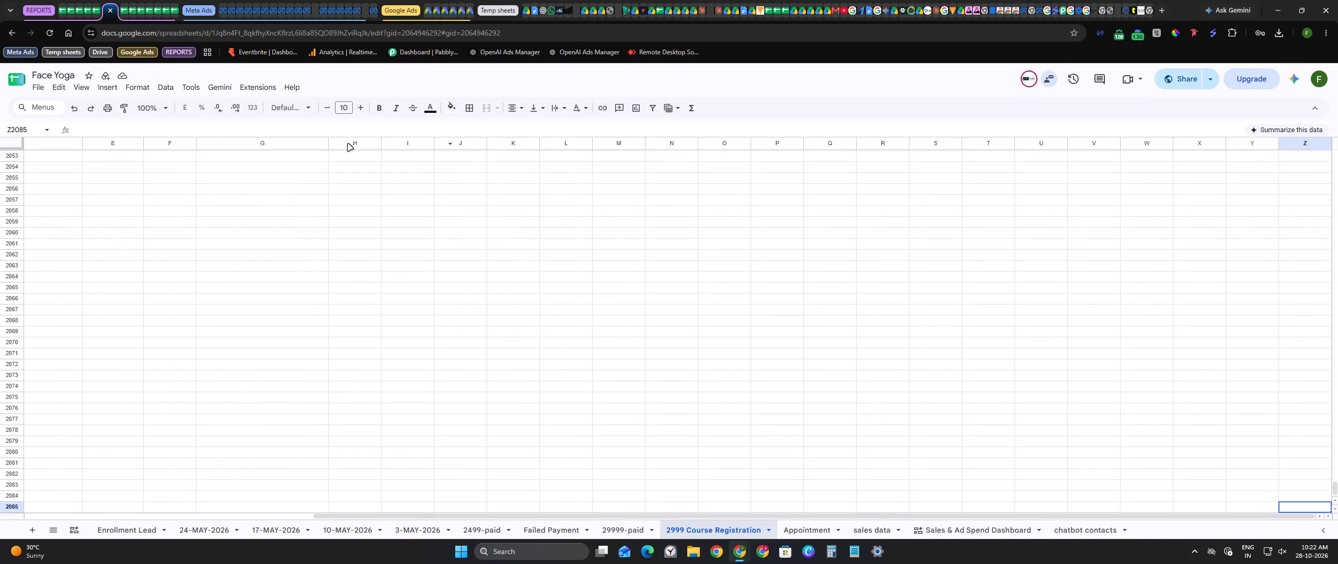
key(Left)
key(Left)
key(Left)
key(Left)
key(Left)
key(Left)
key(Left)
key(Left)
key(Left)
key(Left)
key(Left)
key(Left)
key(Left)
key(Left)
key(Left)
key(Left)
key(Left)
key(Left)
key(Left)
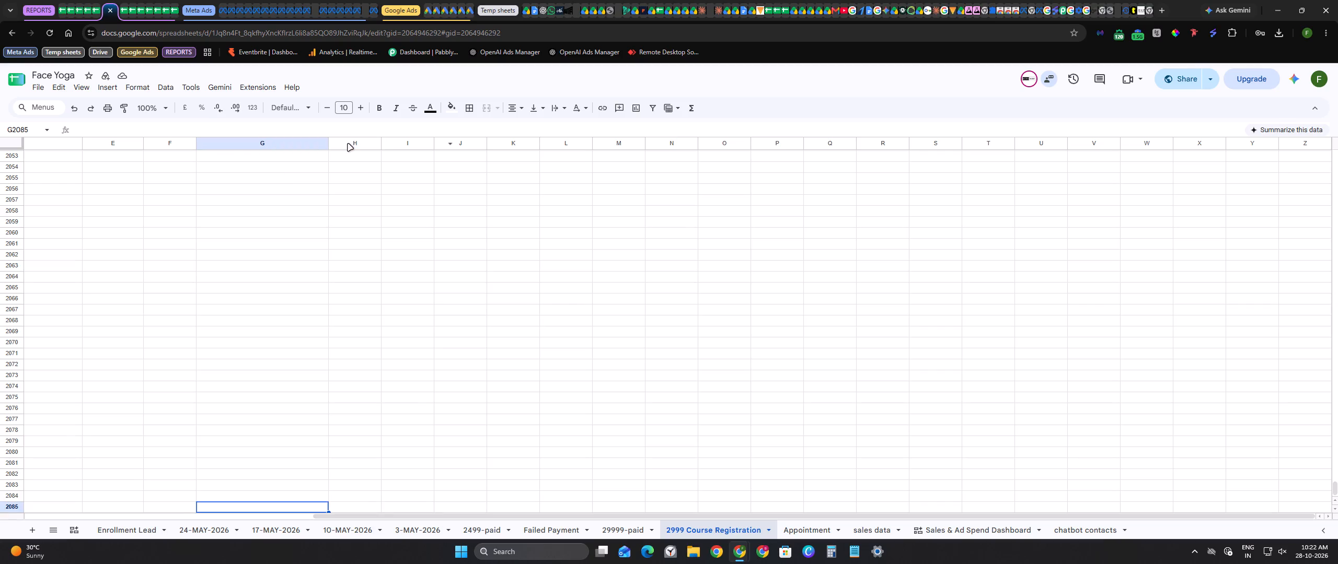
key(ctrl+Left)
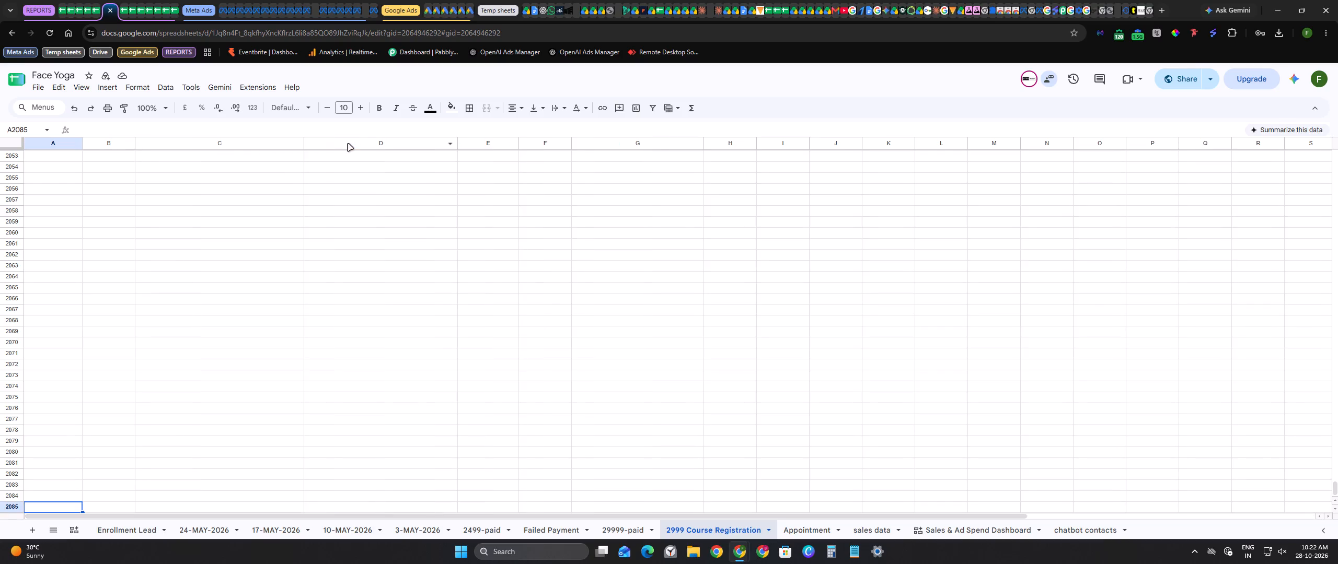
key(ctrl+Right)
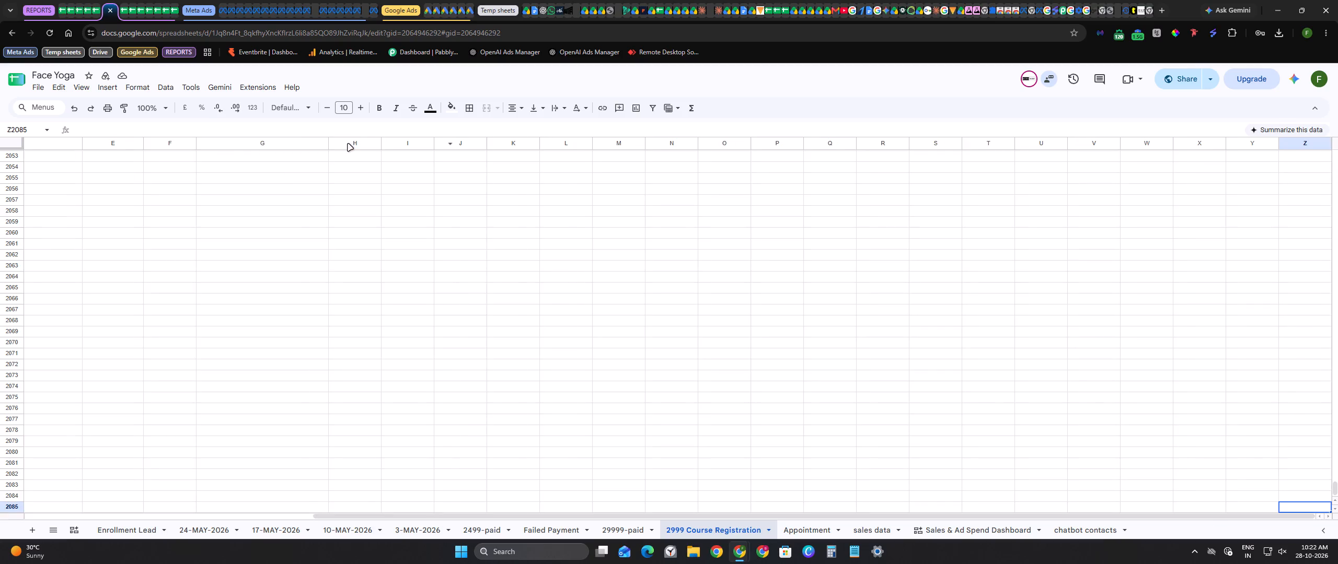
key(ctrl+Left)
key(ctrl+Left)
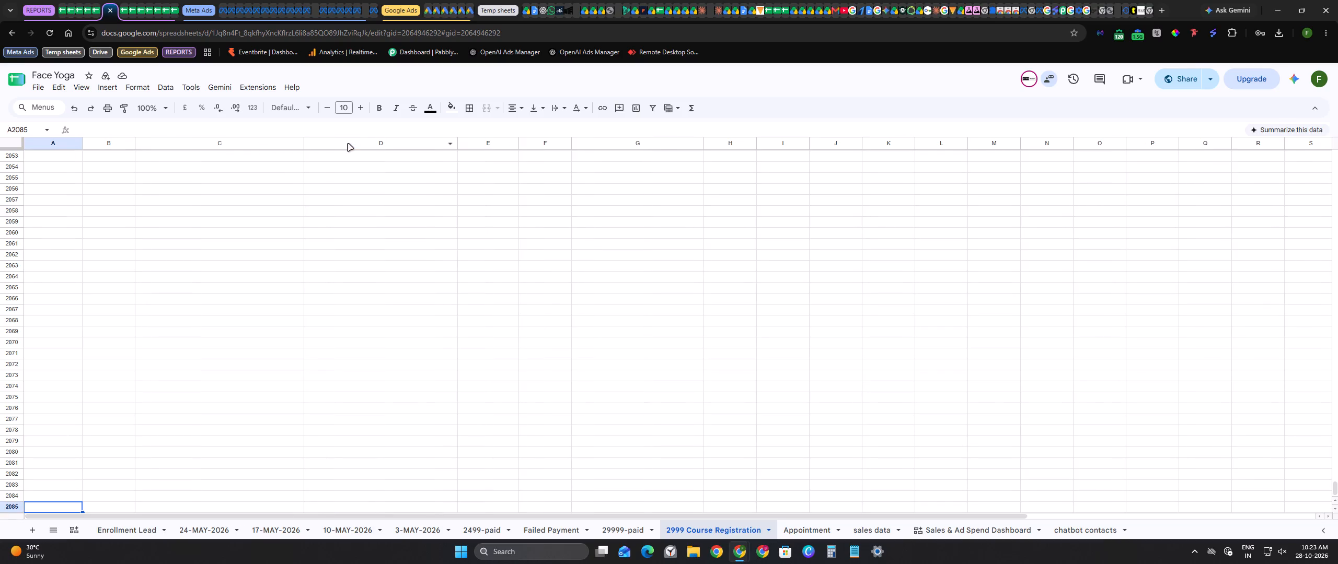
key(ctrl+Up)
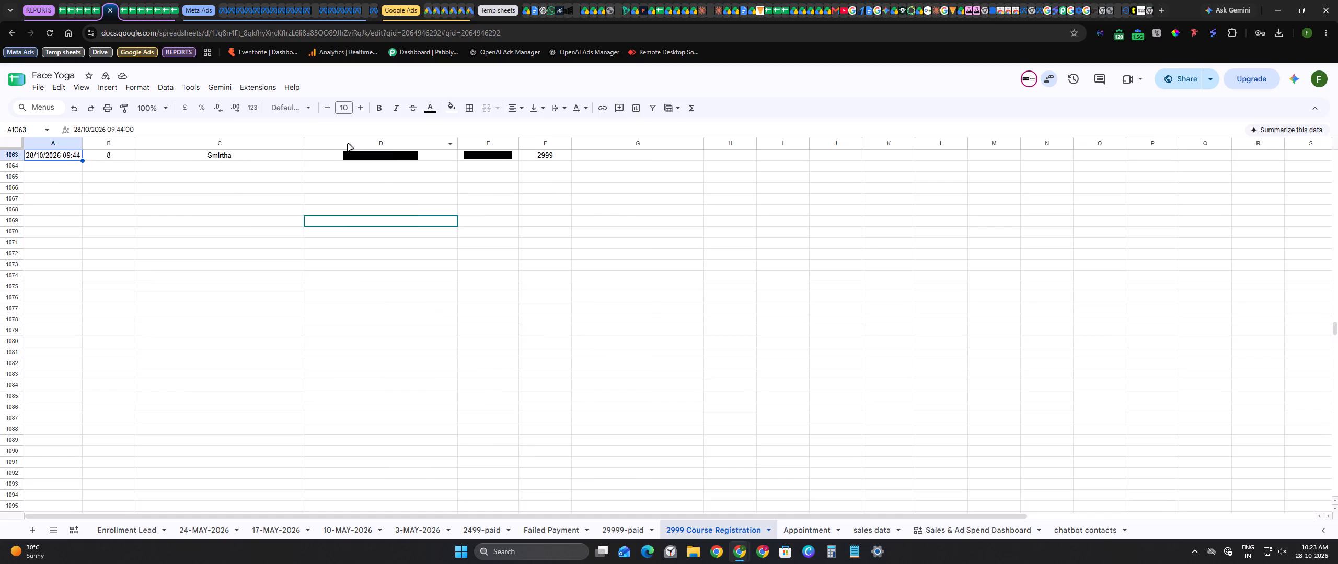
scroll(348, 144, up, 2)
click(106, 294)
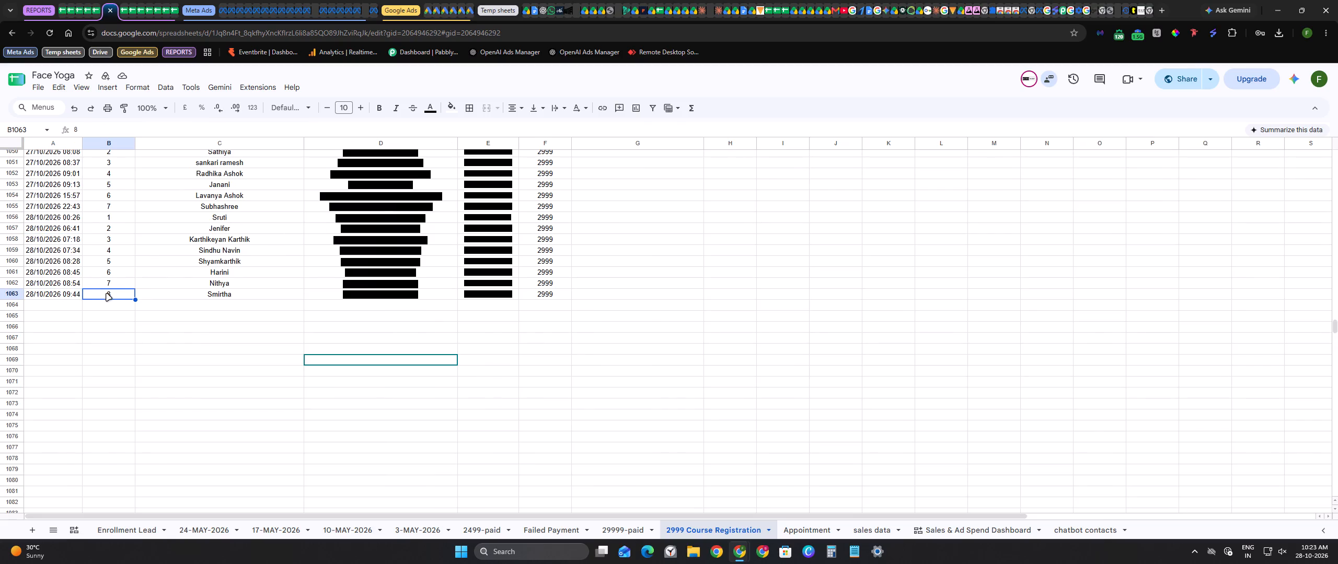
alt+scroll(157, 284, up, 1)
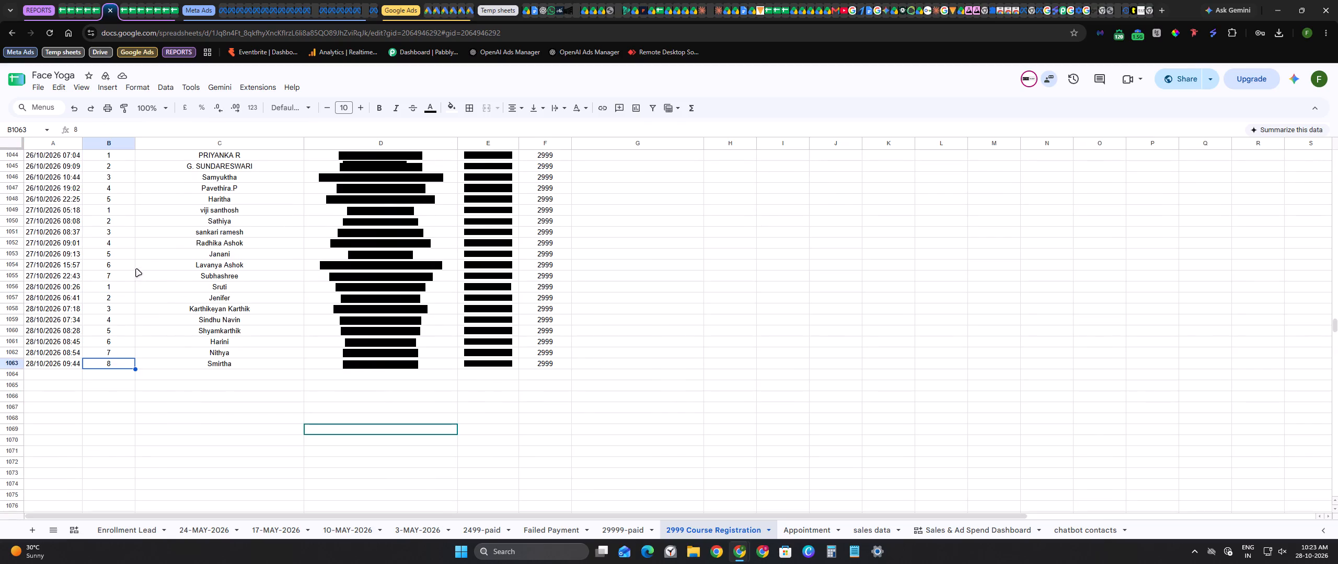
alt+click(109, 275)
Enter Faceyoga - Course's tickets as 7 for 27 October and 8 for 28 October, and save and sync that client.
key(alt+Tab)
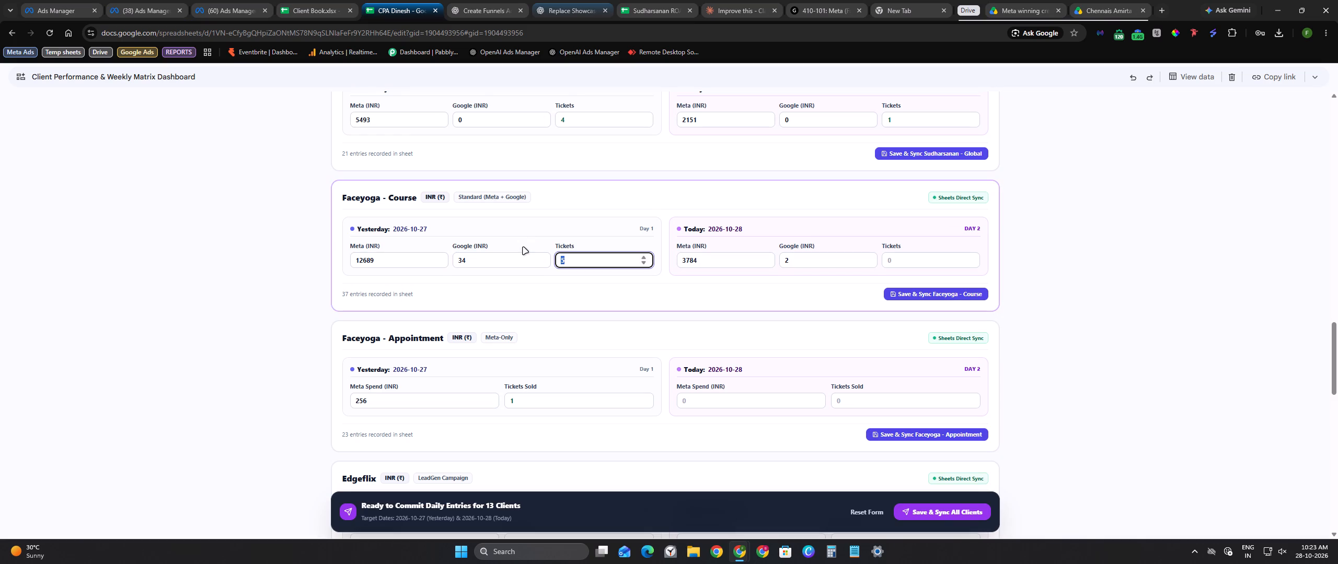
key(7)
key(Tab)
key(Tab)
key(Tab)
key(8)
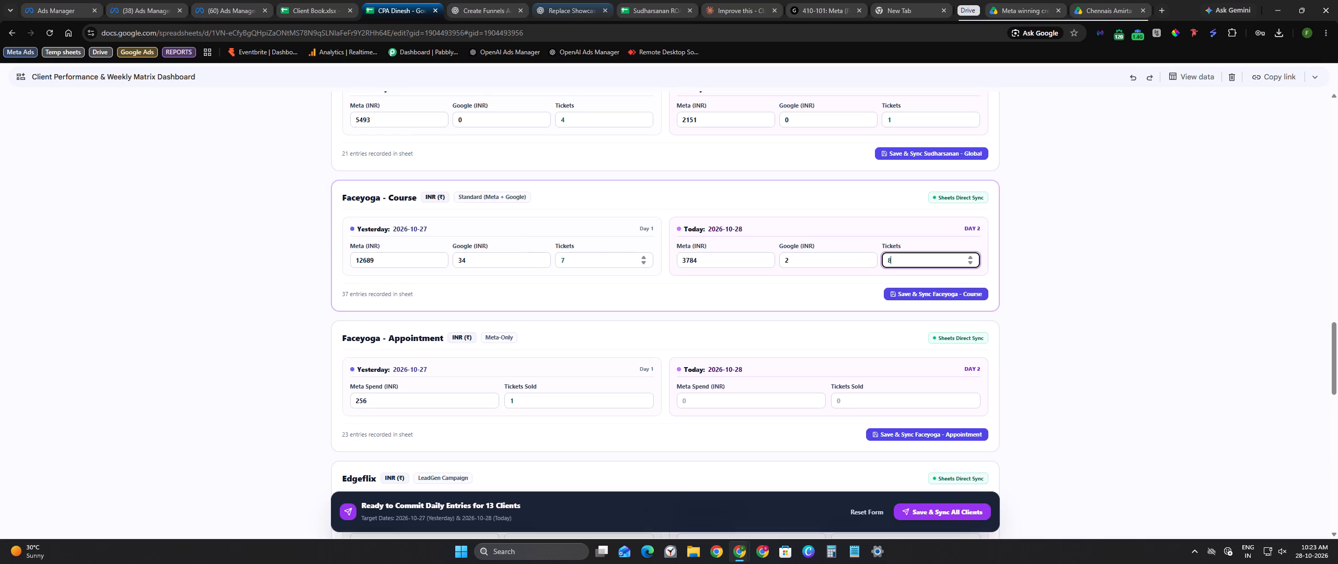
key(Tab)
click(952, 294)
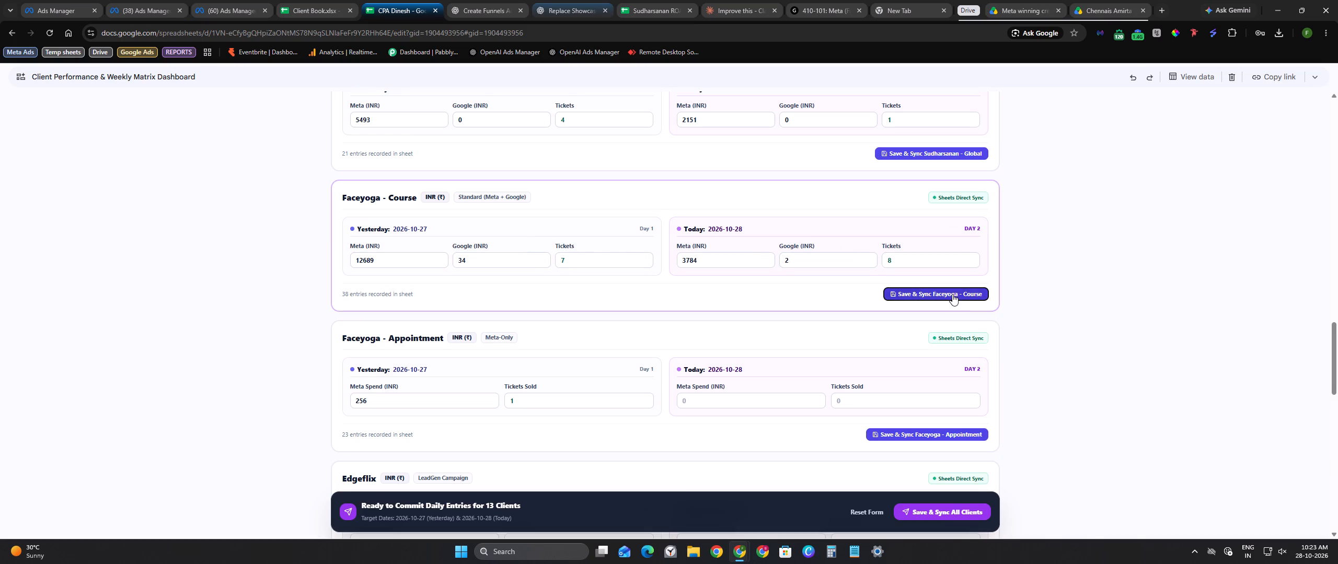
Show the Faceyogaplanet - 1 campaigns for yesterday and set Faceyoga - Appointment's 27 October Meta spend to 718.
scroll(772, 271, down, 3)
drag(410, 189, 229, 157)
key(alt+Tab)
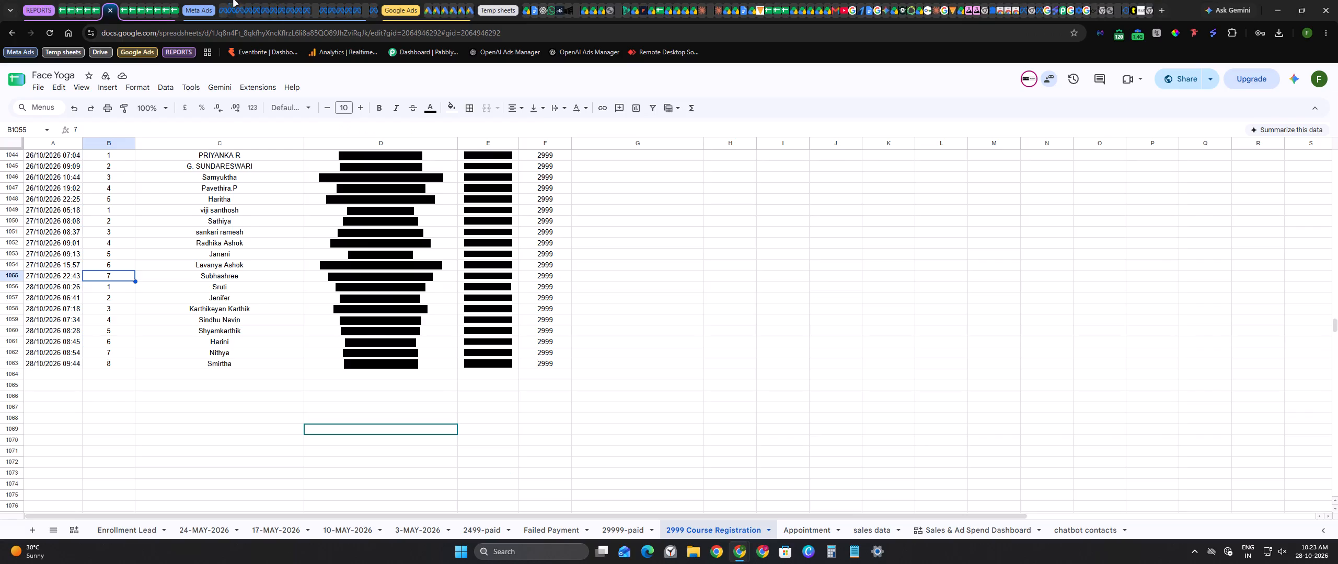
click(301, 11)
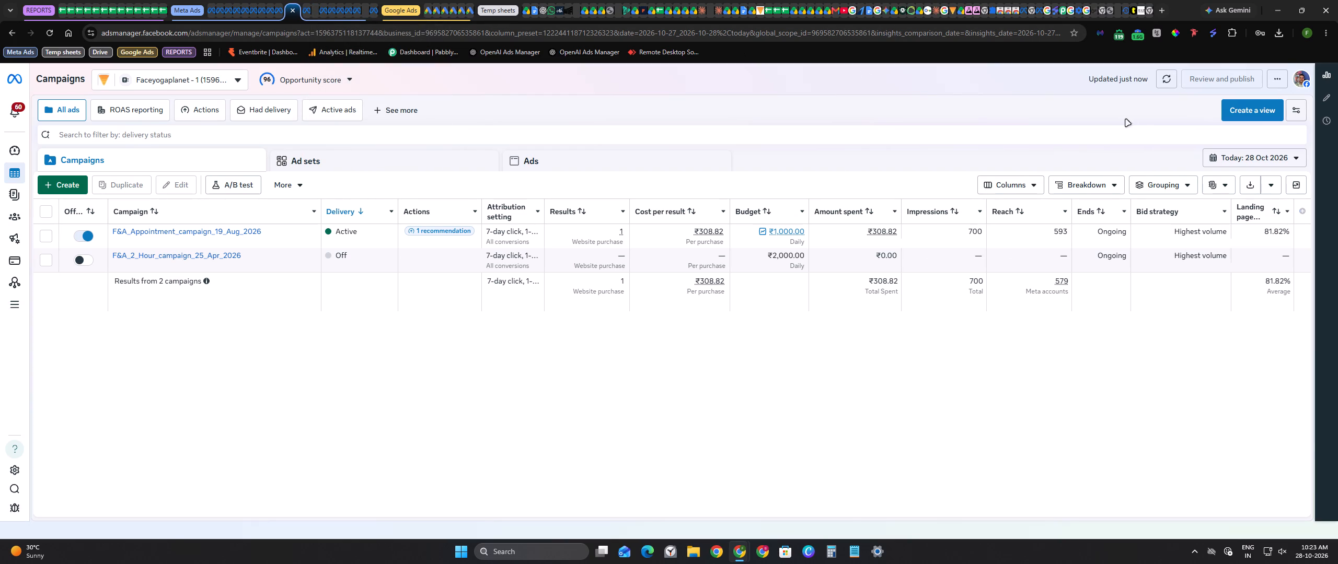
click(1286, 157)
click(995, 216)
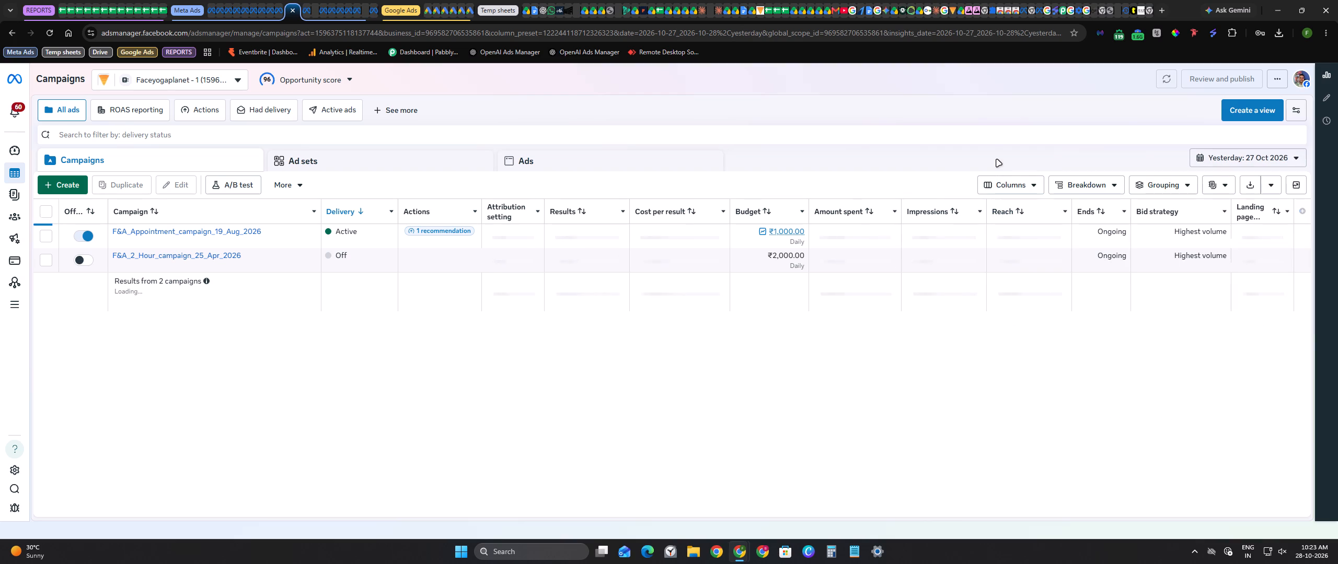
key(alt+Tab)
text(718)
Show the Faceyogaplanet - 1 campaigns for today and set Faceyoga - Appointment's 28 October Meta spend to 308.
key(Tab)
key(Tab)
key(alt+Tab)
click(1229, 152)
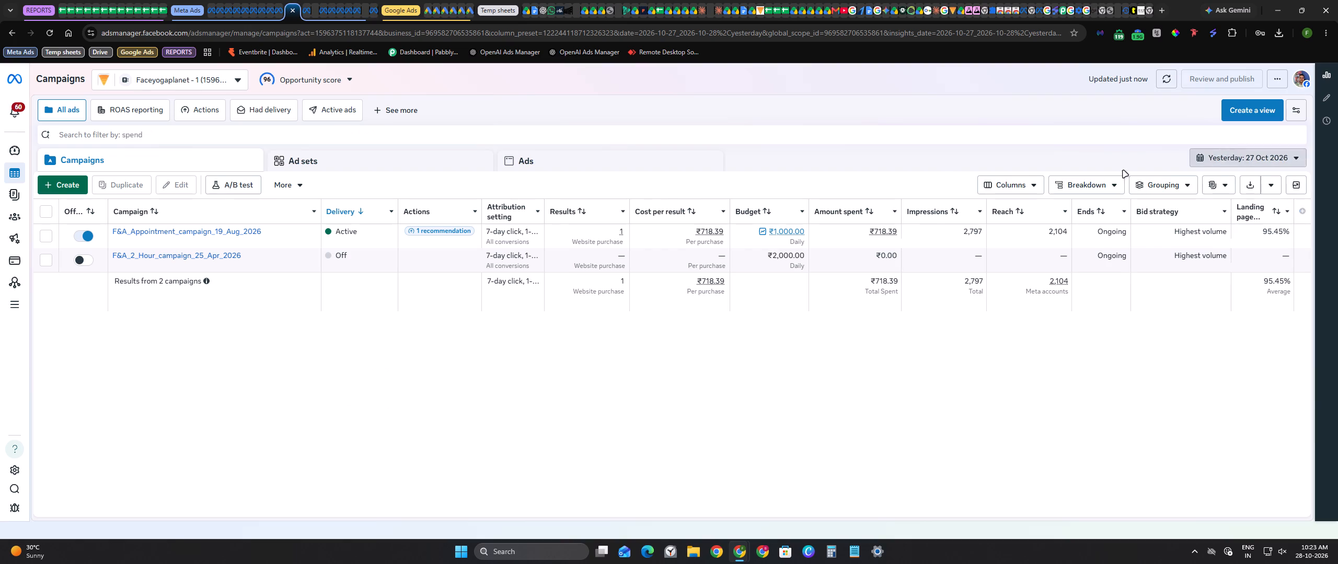
click(973, 198)
key(alt+Tab)
text(308)
drag(536, 192, 172, 120)
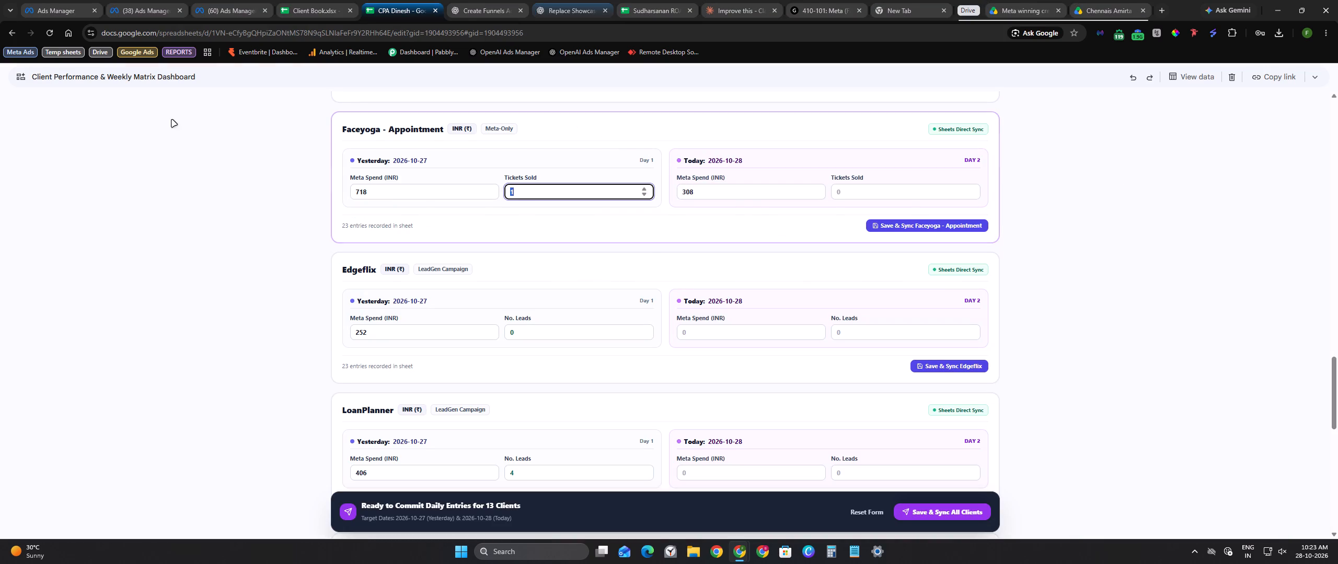
drag(172, 120, 168, 115)
key(alt+Tab)
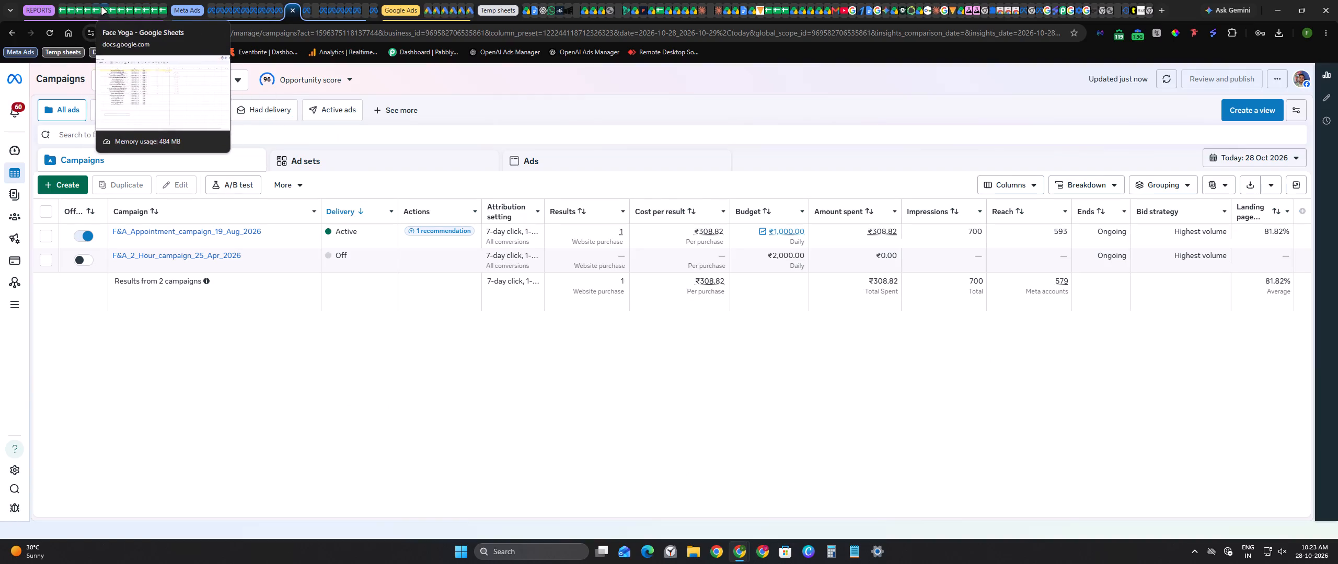
click(103, 6)
click(810, 528)
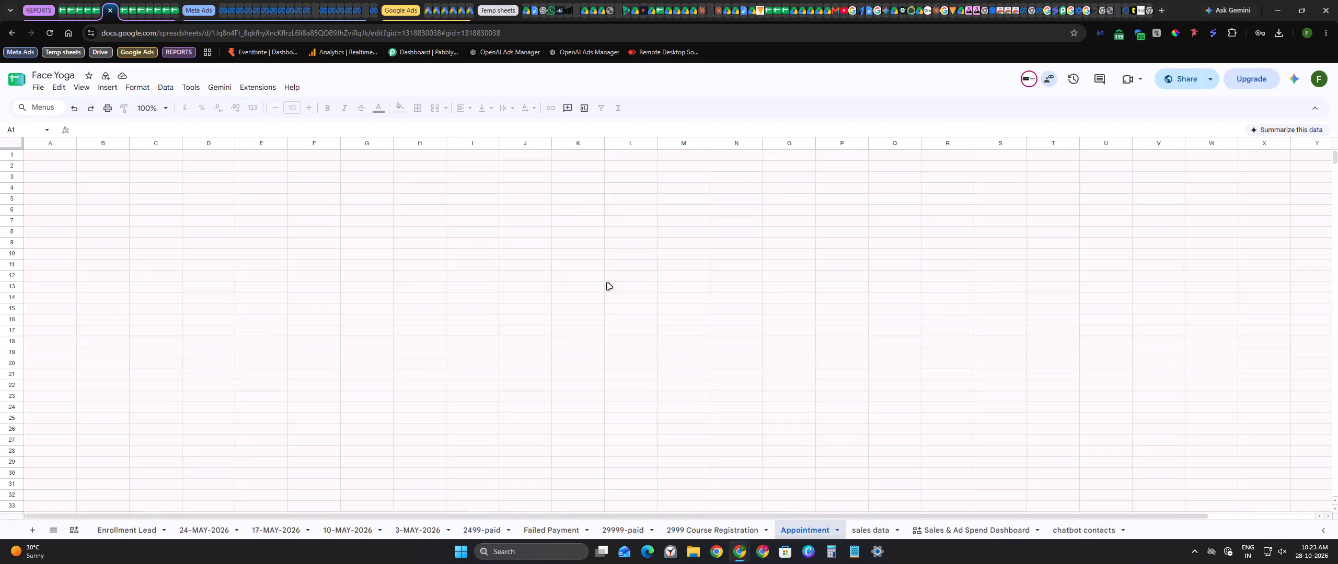
key(ctrl+Up)
key(ctrl+Down)
key(ctrl+Down)
key(ctrl+Down)
key(ctrl+Down)
key(ctrl+Down)
key(ctrl+Down)
key(ctrl+Down)
key(ctrl+Down)
key(ctrl+Down)
key(ctrl+Down)
key(ctrl+Down)
key(ctrl+Down)
key(ctrl+Down)
key(ctrl+Down)
key(ctrl+Down)
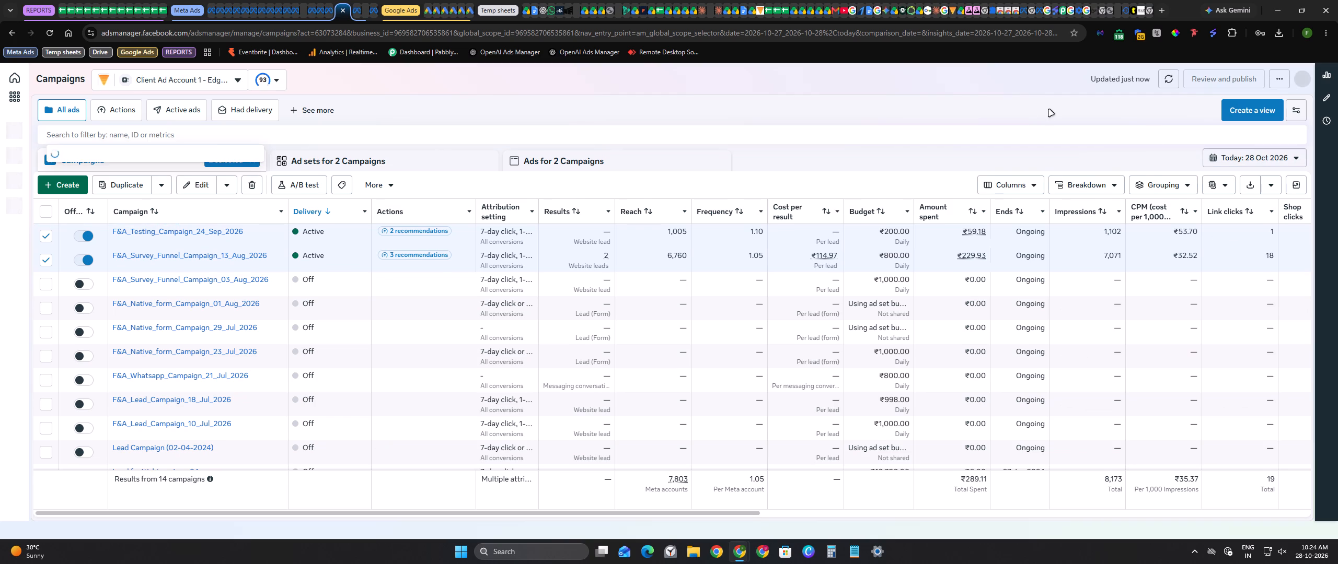
click(1217, 154)
click(1009, 214)
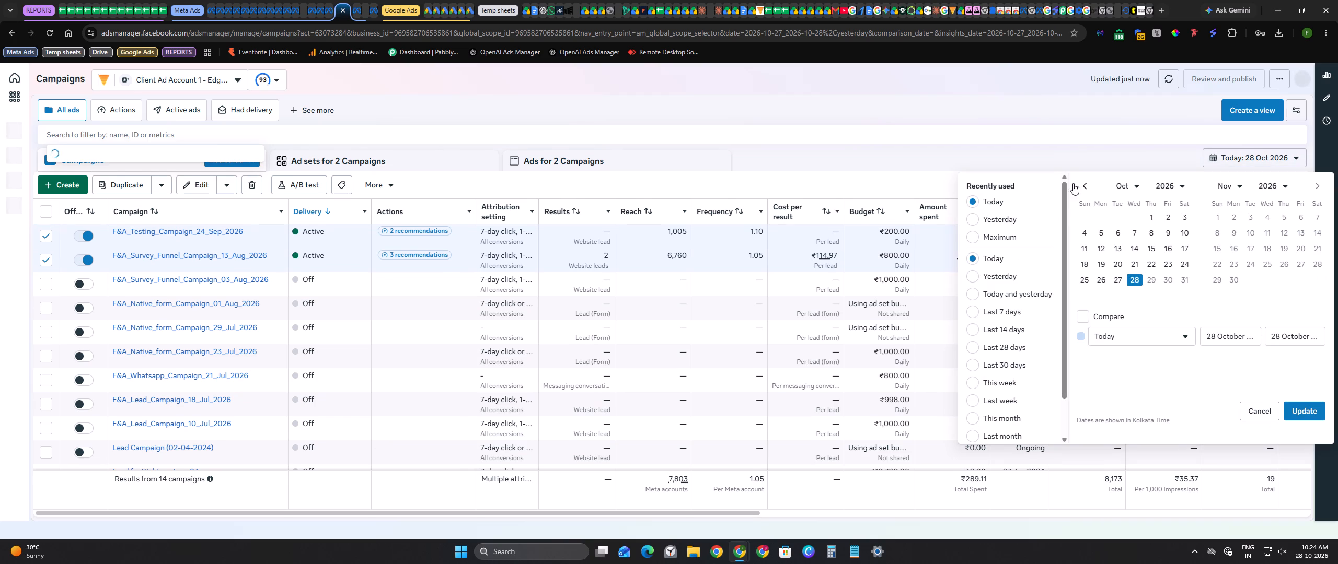
key(alt+Tab)
text(1040)
Show the Edgeflix ad account's campaigns for today and set Edgeflix's 28 October Meta spend to 289.
key(Tab)
key(Tab)
key(alt+Tab)
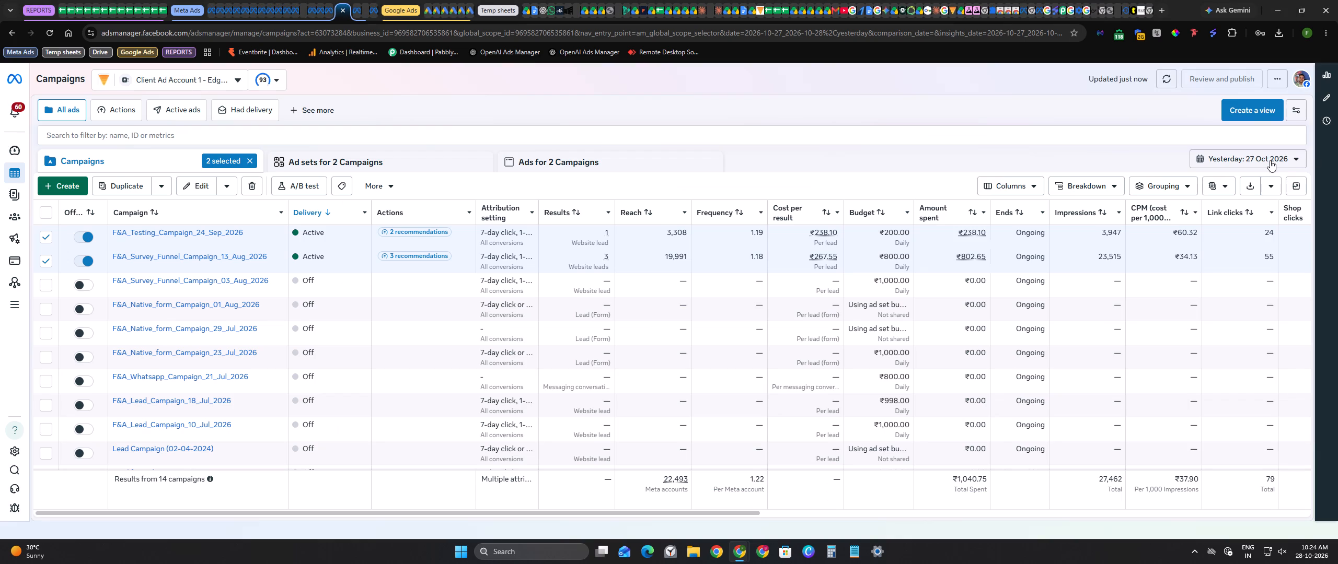
click(1264, 161)
click(991, 202)
key(alt+Tab)
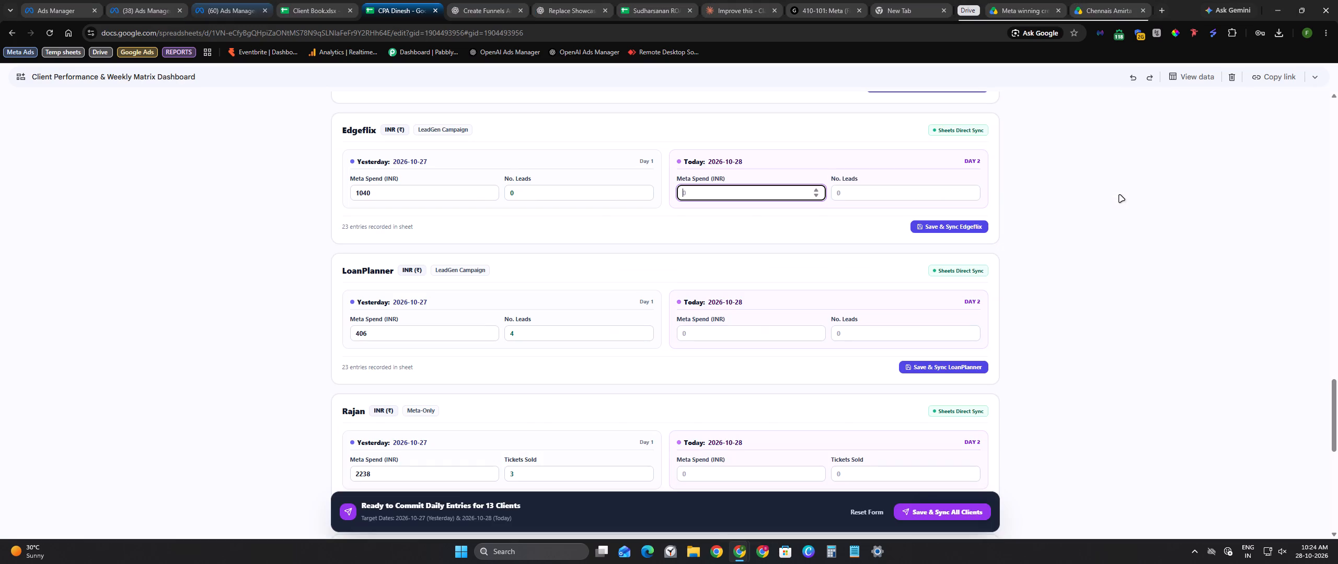
text(29)
key(BackSpace)
text(89)
Select Edgeflix's 27 October leads, then number the Edge Flix survey sheet's 27 October rows 1 to 4 and 28 October rows 1 to 2.
drag(560, 187, 298, 186)
key(alt+Tab)
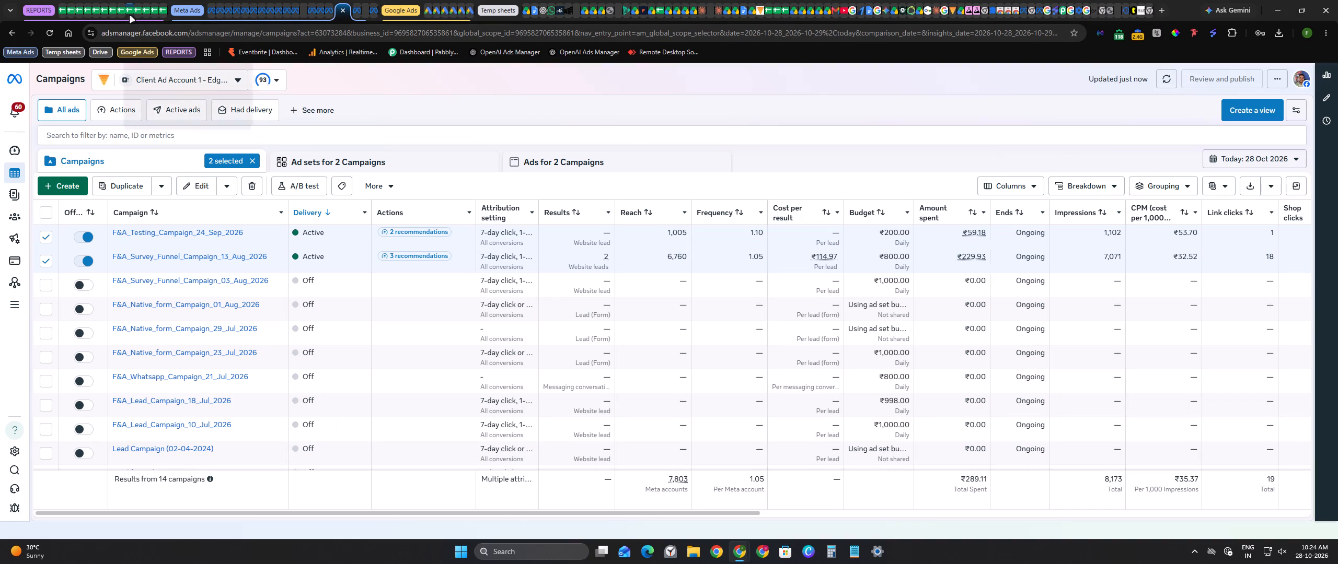
click(112, 18)
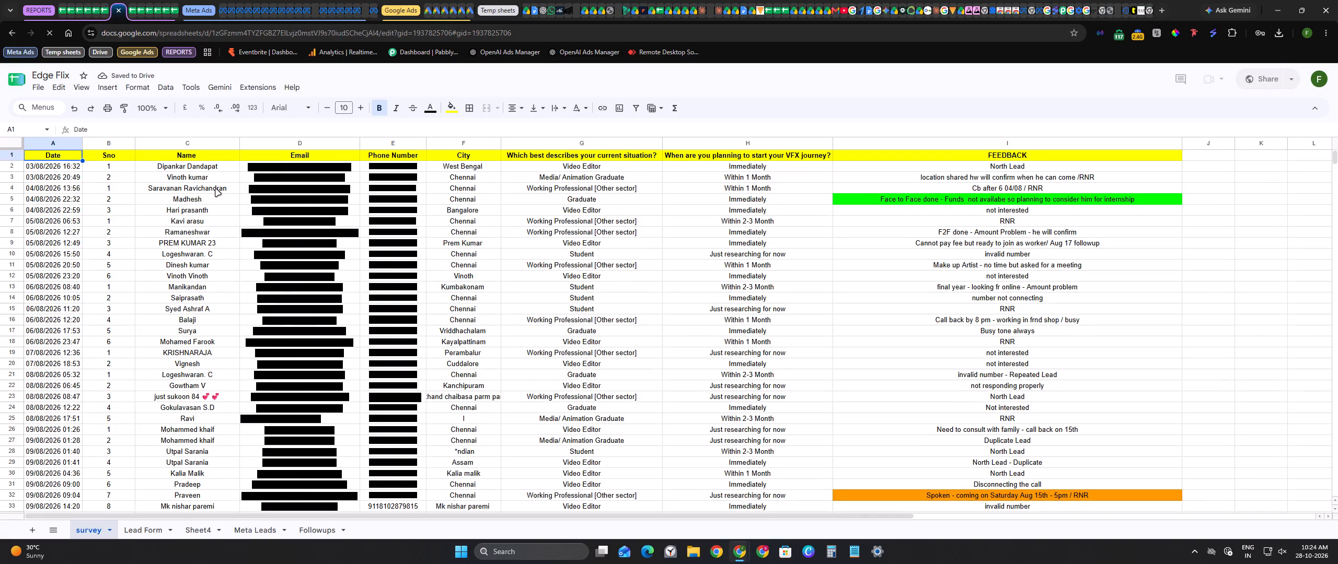
key(ctrl+Down)
key(ctrl+Down)
key(ctrl+Down)
key(ctrl+Down)
key(ctrl+Down)
key(ctrl+Down)
key(ctrl+Down)
key(ctrl+Down)
key(ctrl+Down)
key(ctrl+Down)
key(ctrl+Down)
key(ctrl+Down)
key(ctrl+Down)
key(ctrl+Down)
key(ctrl+Up)
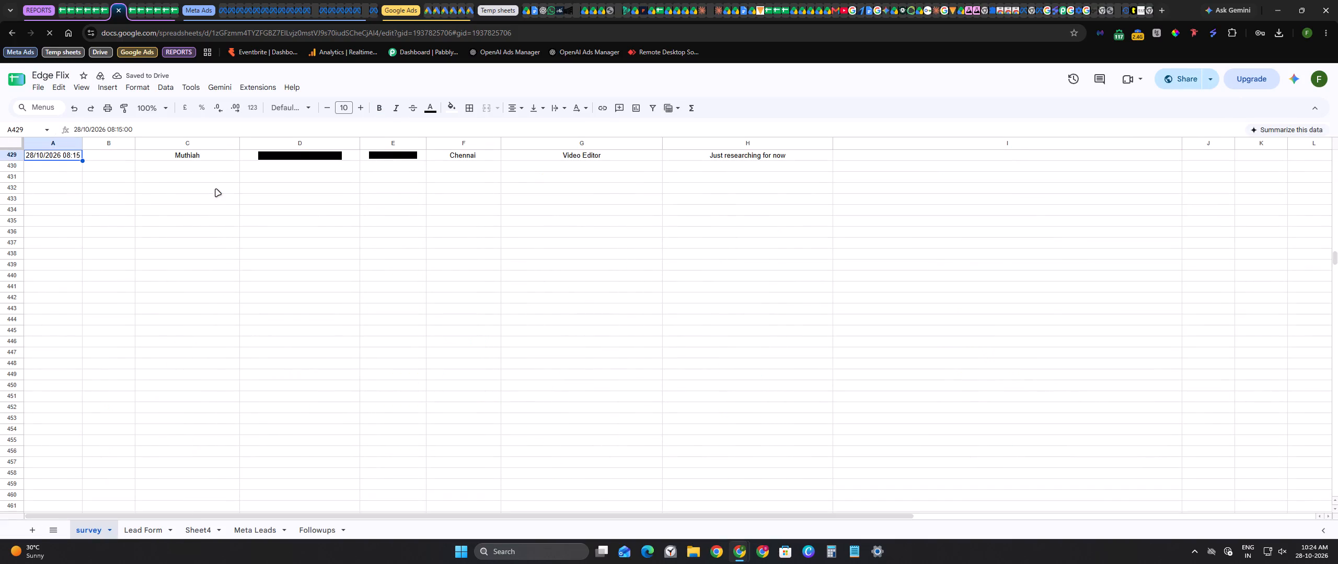
scroll(216, 190, up, 2)
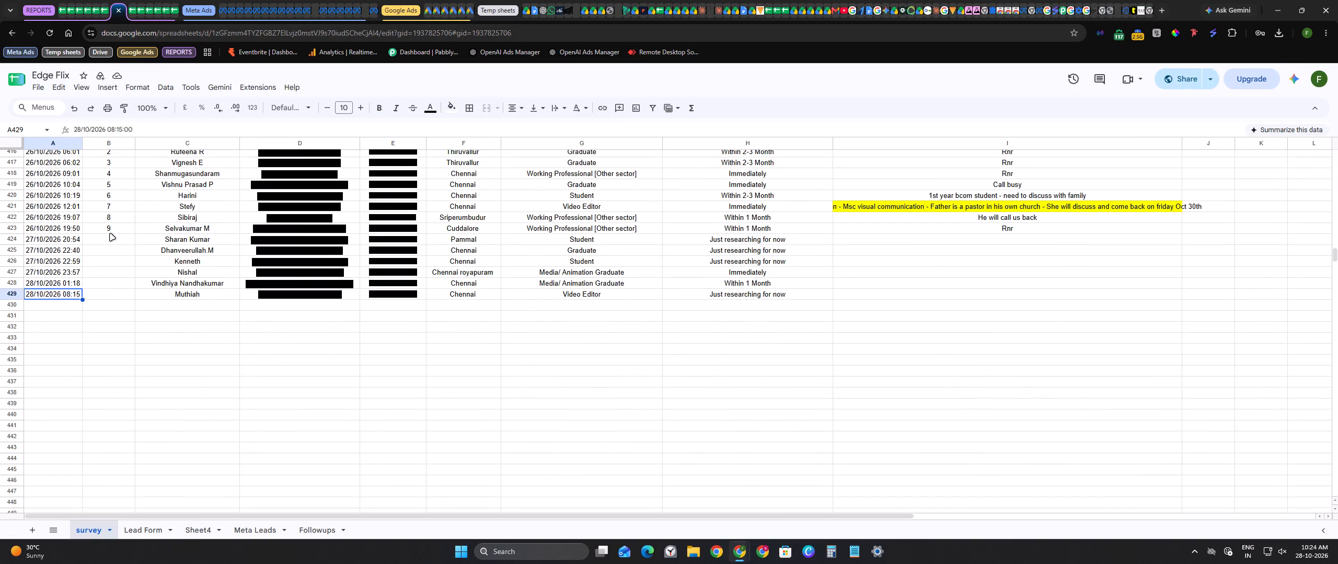
click(110, 236)
key(1)
key(Return)
key(2)
key(Return)
key(3)
key(Return)
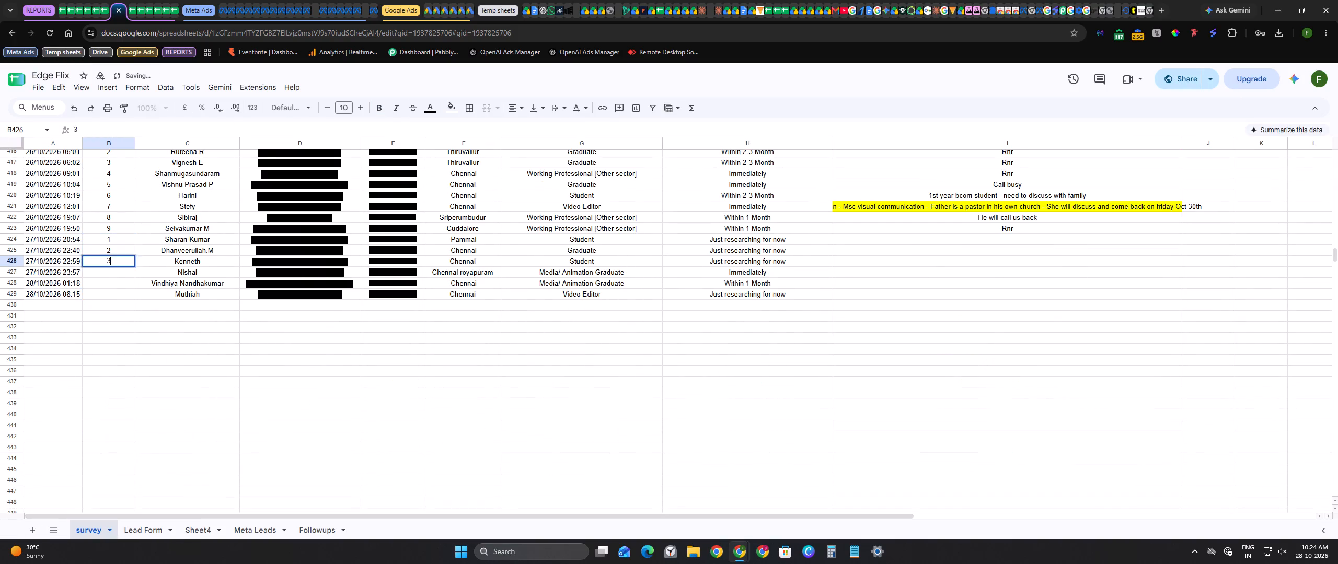
key(4)
key(Return)
key(1)
key(Return)
key(2)
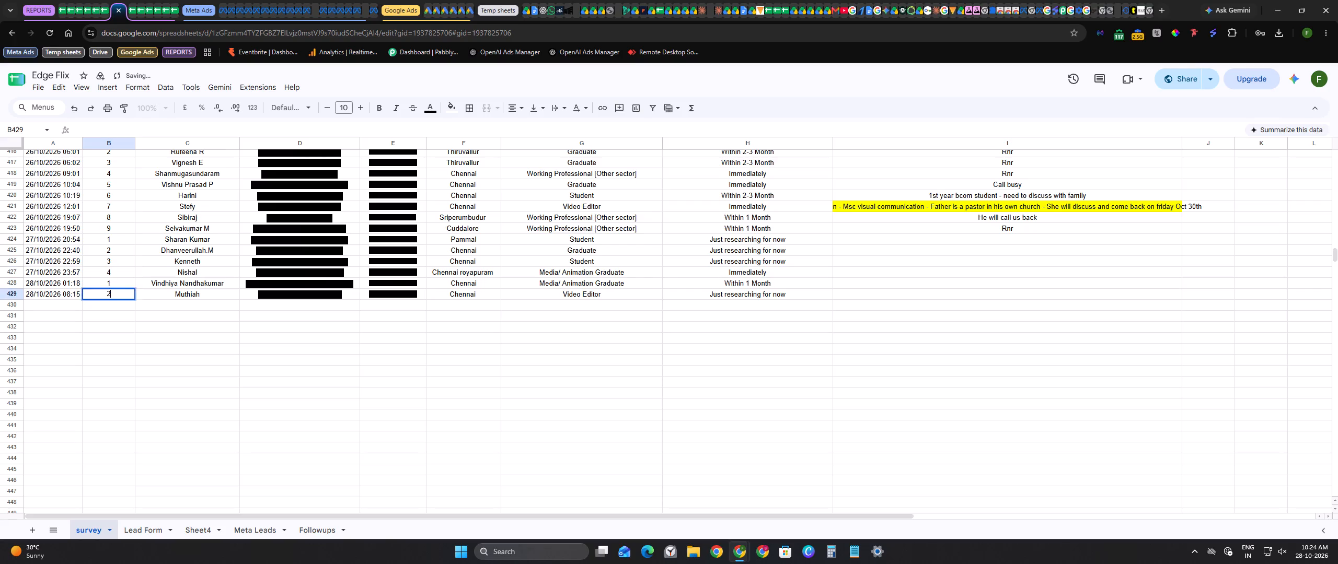
key(Return)
Enter Edgeflix's leads as 4 for 27 October and 2 for 28 October, and save and sync that client.
key(alt+Tab)
key(4)
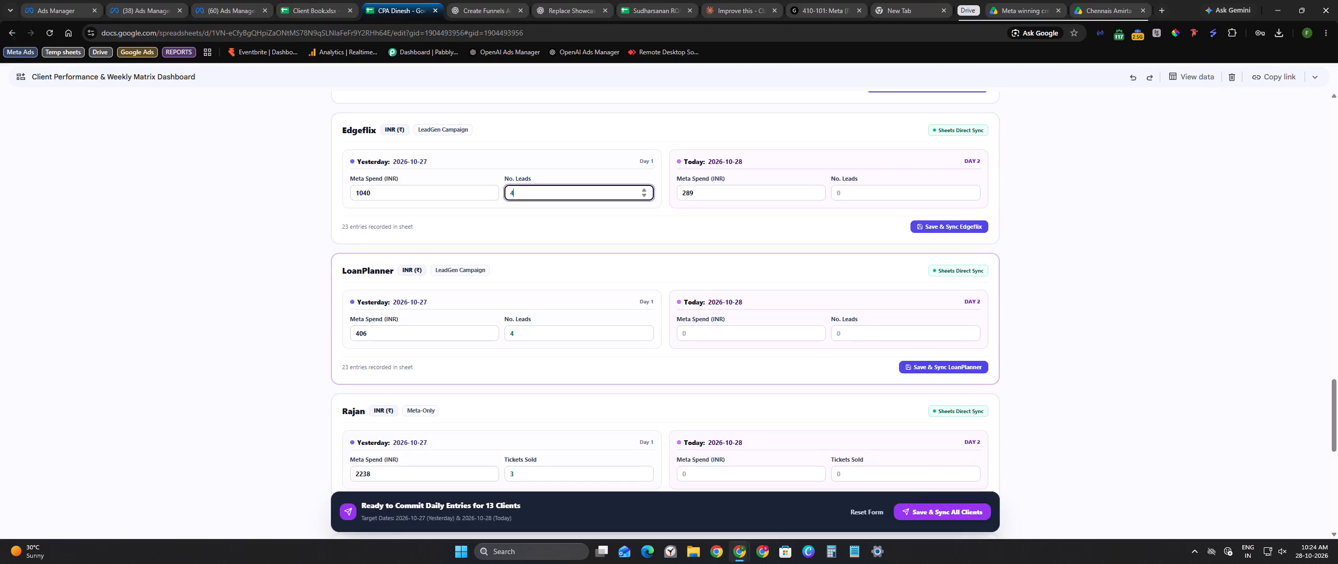
key(Tab)
key(Tab)
key(2)
key(Tab)
key(Return)
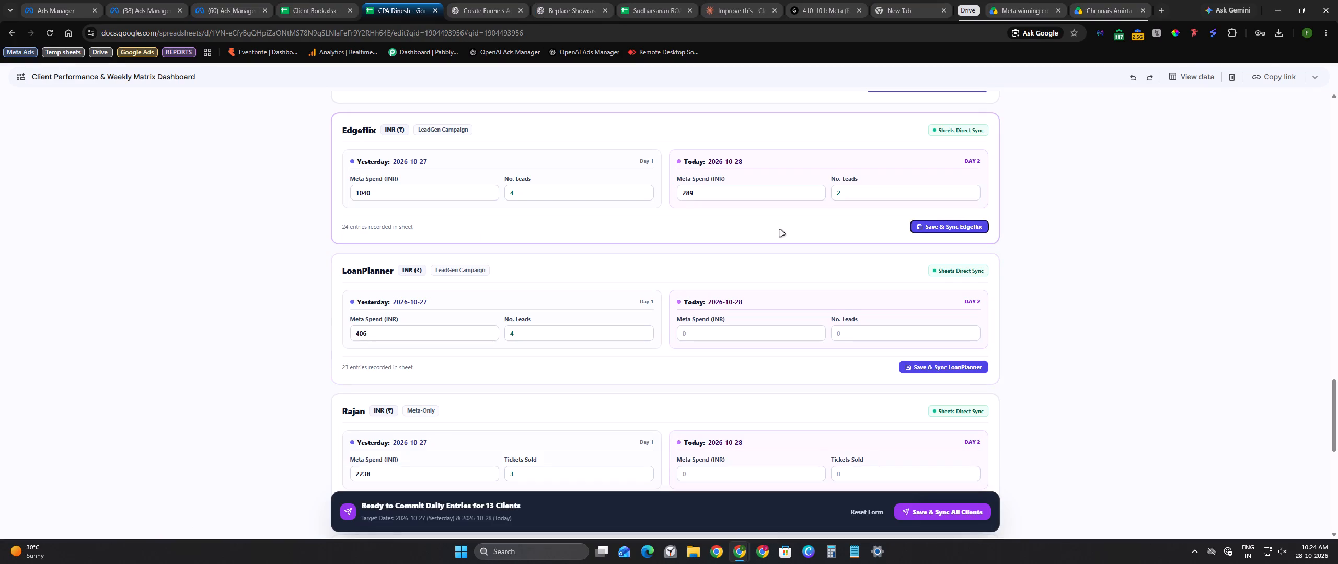
Show the Loan Planner ad sets for yesterday and set LoanPlanner's 27 October Meta spend to 1754.
drag(419, 326, 264, 324)
key(alt+Tab)
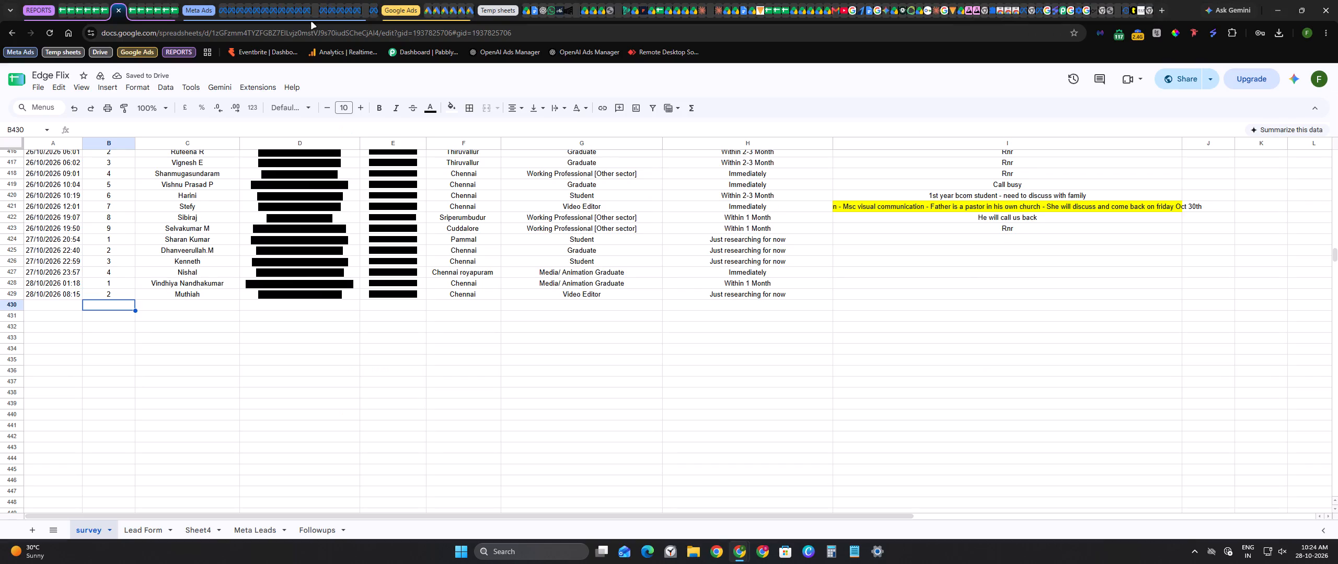
click(309, 18)
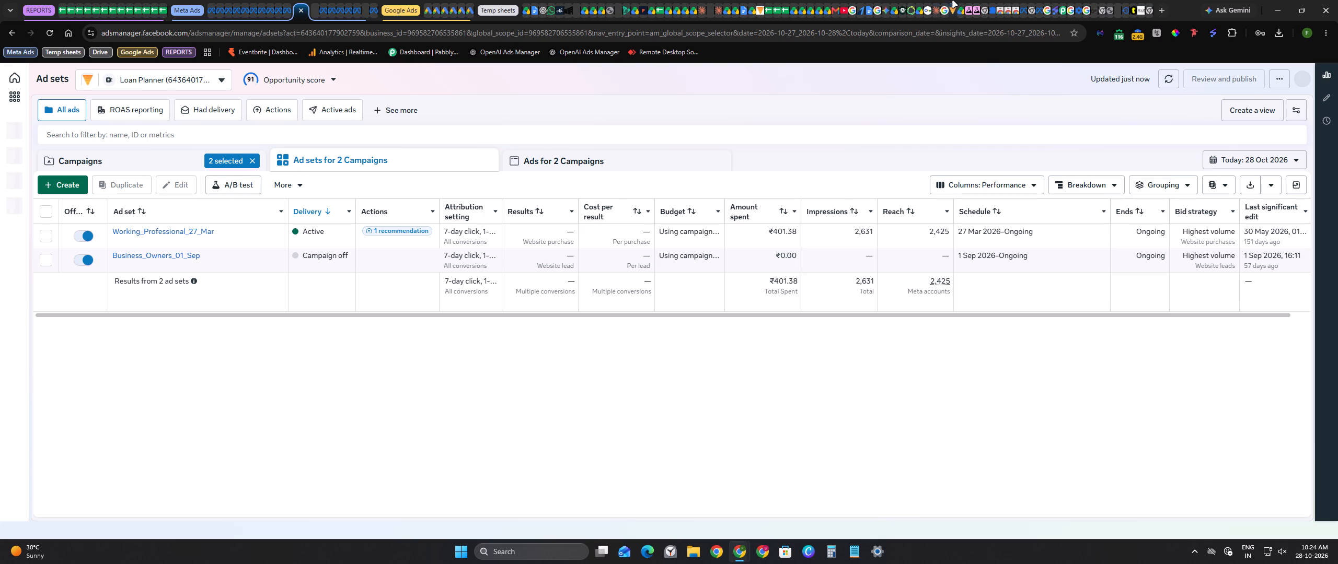
click(1214, 168)
click(994, 218)
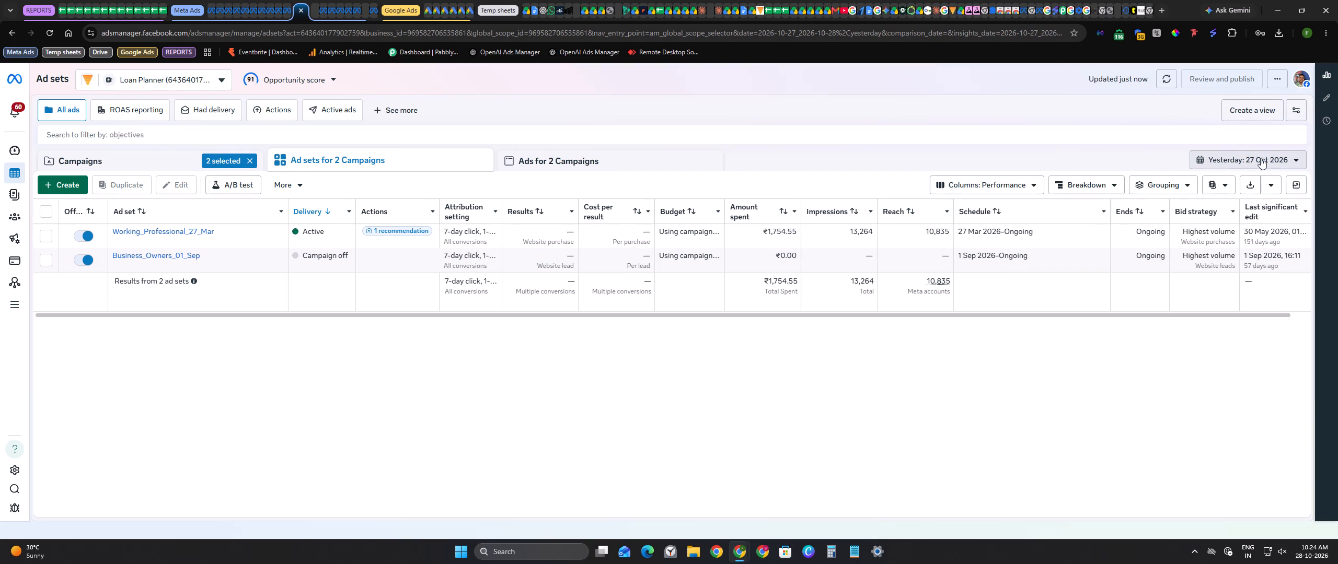
key(alt+Tab)
text(1754)
Show the Loan Planner ad sets for today and set LoanPlanner's 28 October Meta spend to 401.
key(Tab)
key(Tab)
key(Tab)
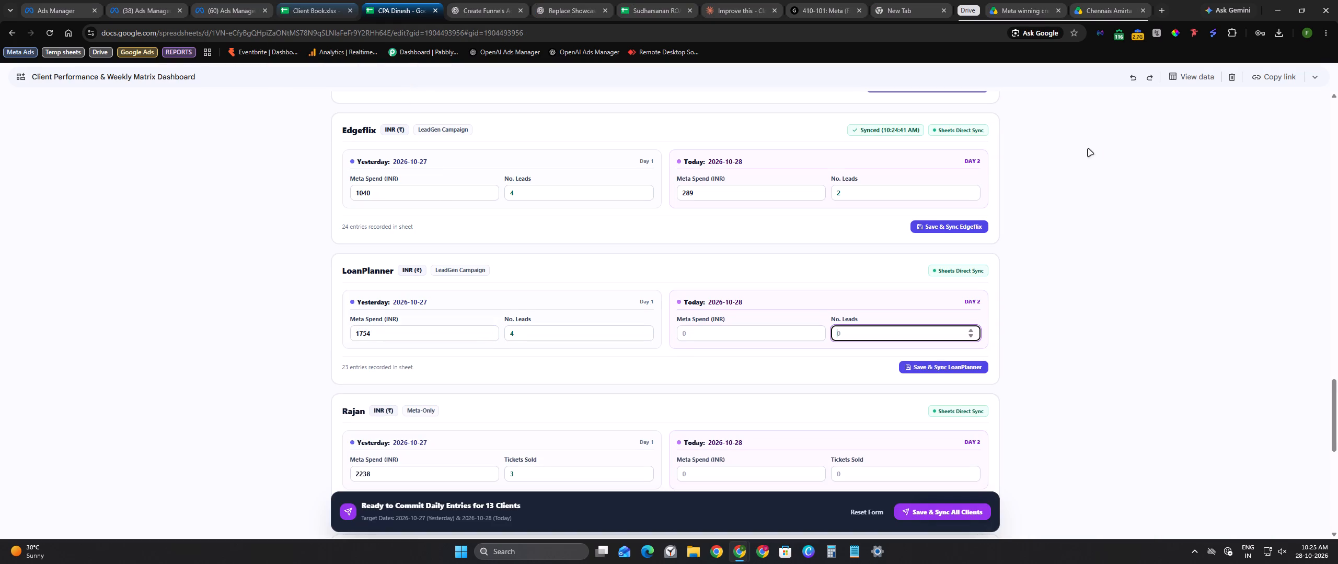
click(705, 334)
key(alt+Tab)
click(1262, 165)
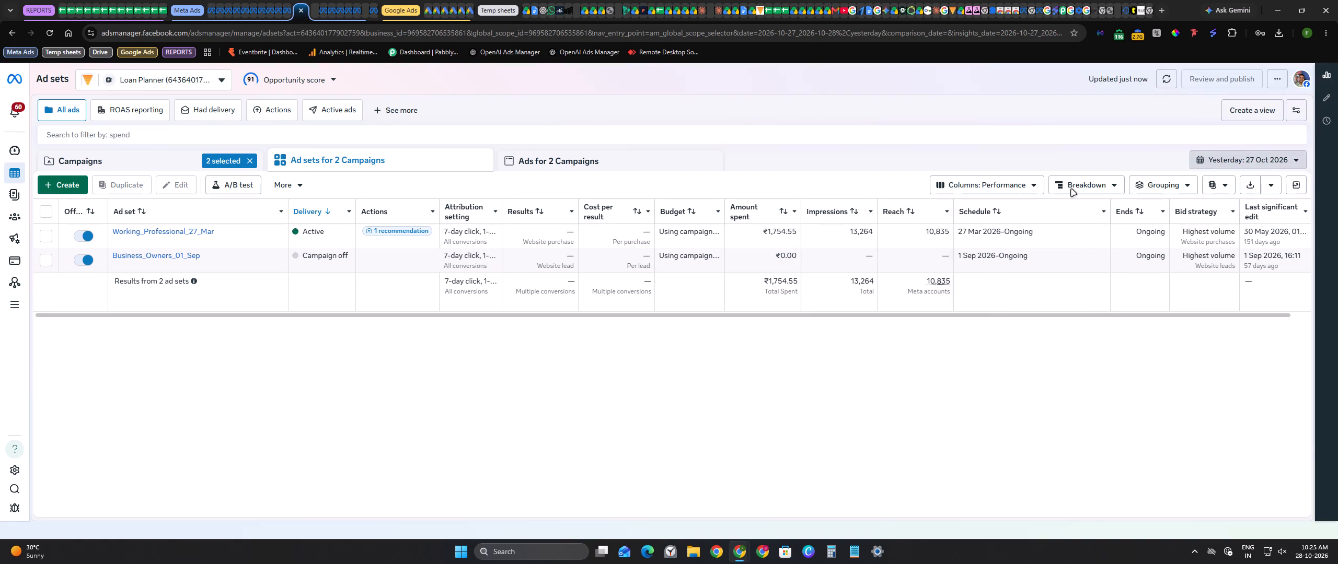
click(994, 206)
key(alt+Tab)
text(401)
Select LoanPlanner's 27 October leads and count the 27 October rows in the Loan Planner spreadsheet's Free Leads WP 3 sheet.
click(526, 341)
drag(525, 332, 415, 319)
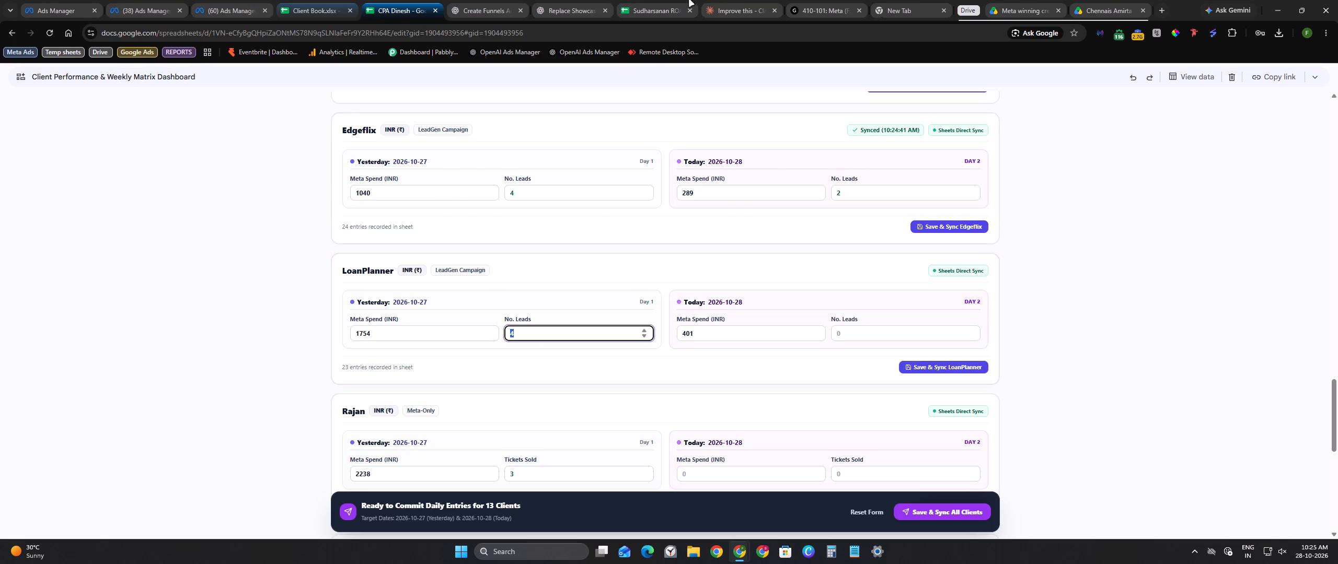
key(alt+Tab)
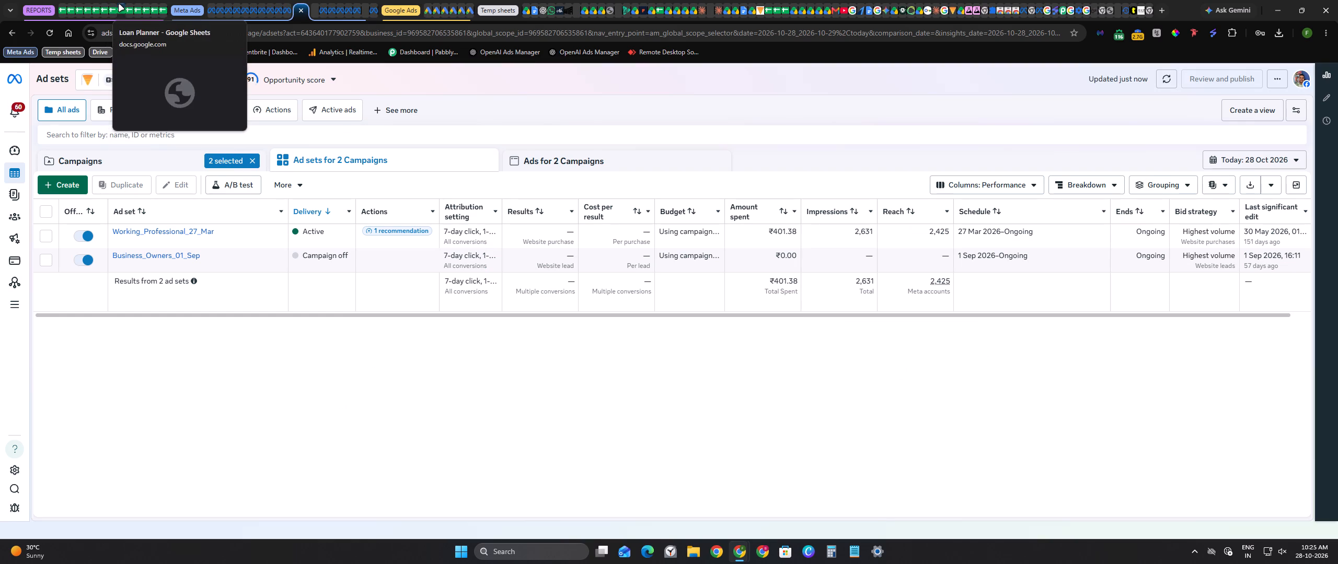
click(119, 5)
key(ctrl+Down)
key(ctrl+Down)
key(ctrl+Down)
key(ctrl+Down)
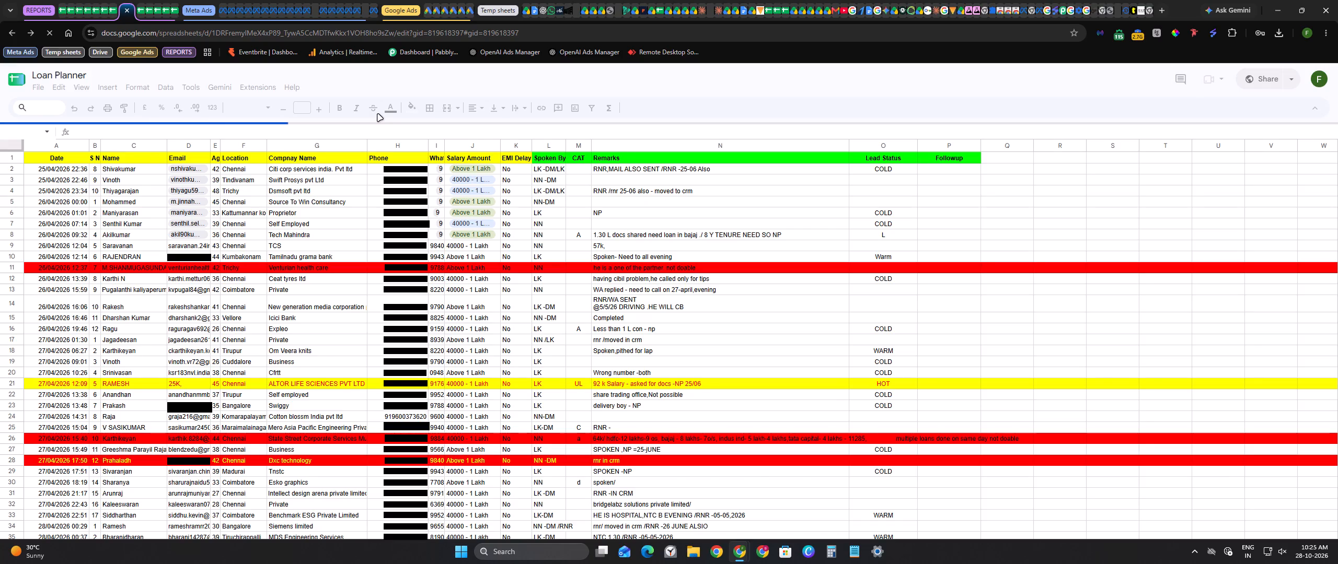
key(ctrl+Down)
key(ctrl+Down)
key(ctrl+Down)
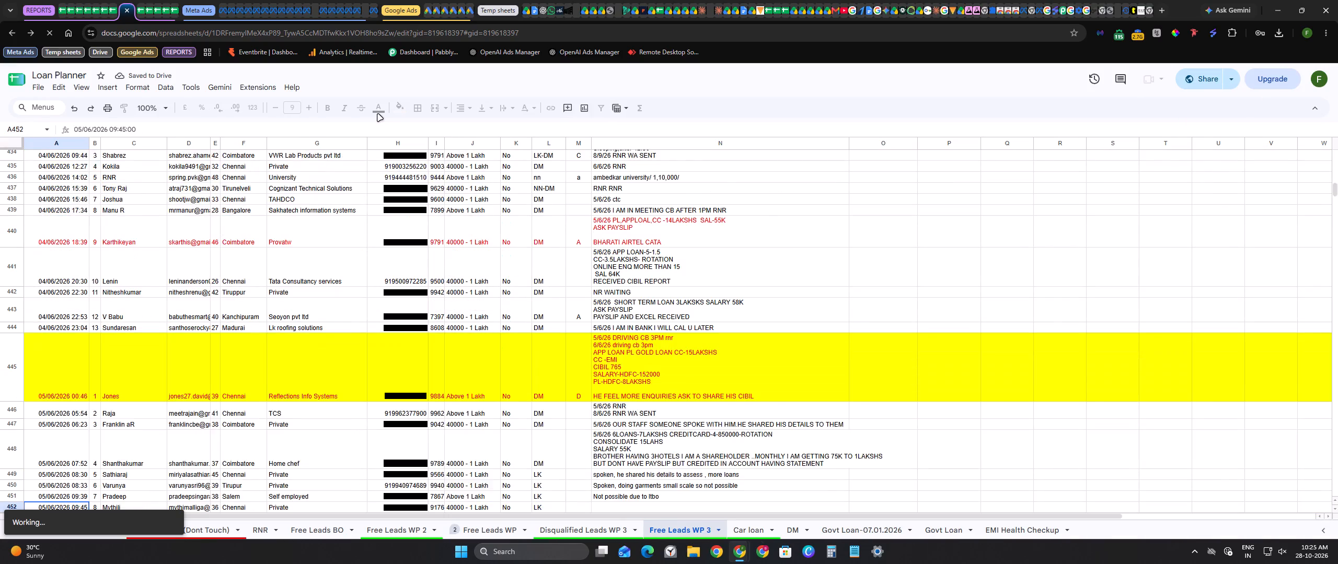
key(ctrl+Down)
key(ctrl+Down)
key(ctrl+Down)
key(ctrl+Down)
key(ctrl+Down)
key(ctrl+Down)
key(ctrl+Down)
key(ctrl+Down)
key(ctrl+Down)
key(ctrl+Down)
key(ctrl+Down)
key(ctrl+Down)
key(ctrl+Down)
key(ctrl+Down)
key(ctrl+Down)
key(ctrl+Down)
key(ctrl+Down)
key(ctrl+Down)
key(ctrl+Down)
key(ctrl+Down)
key(ctrl+Down)
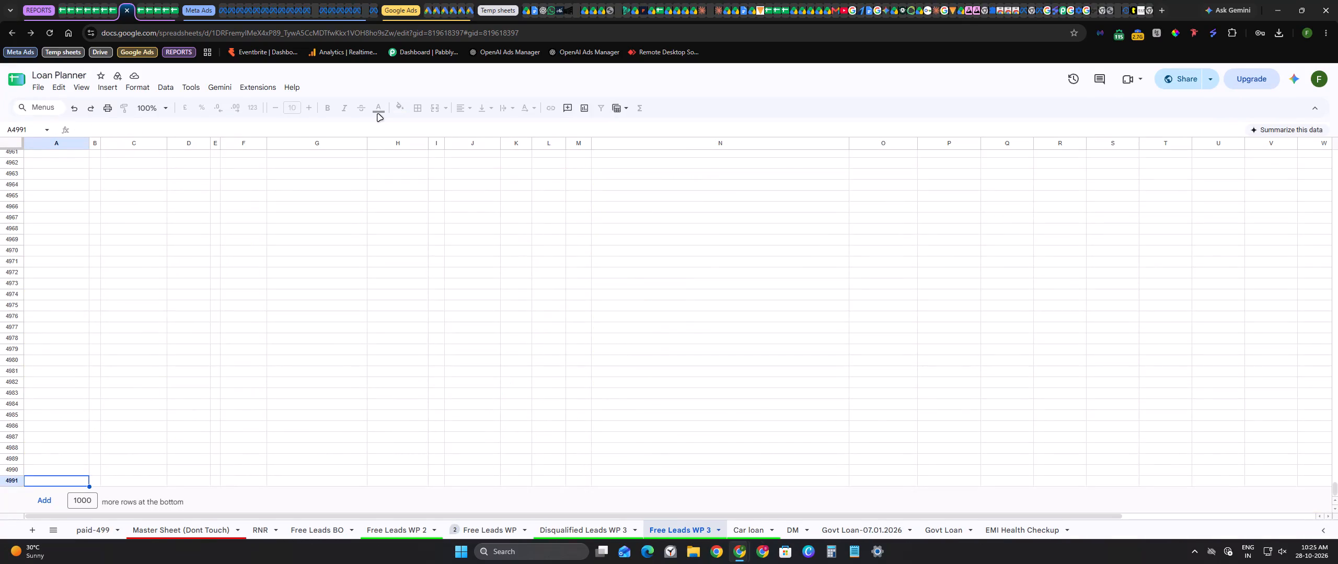
key(ctrl+Up)
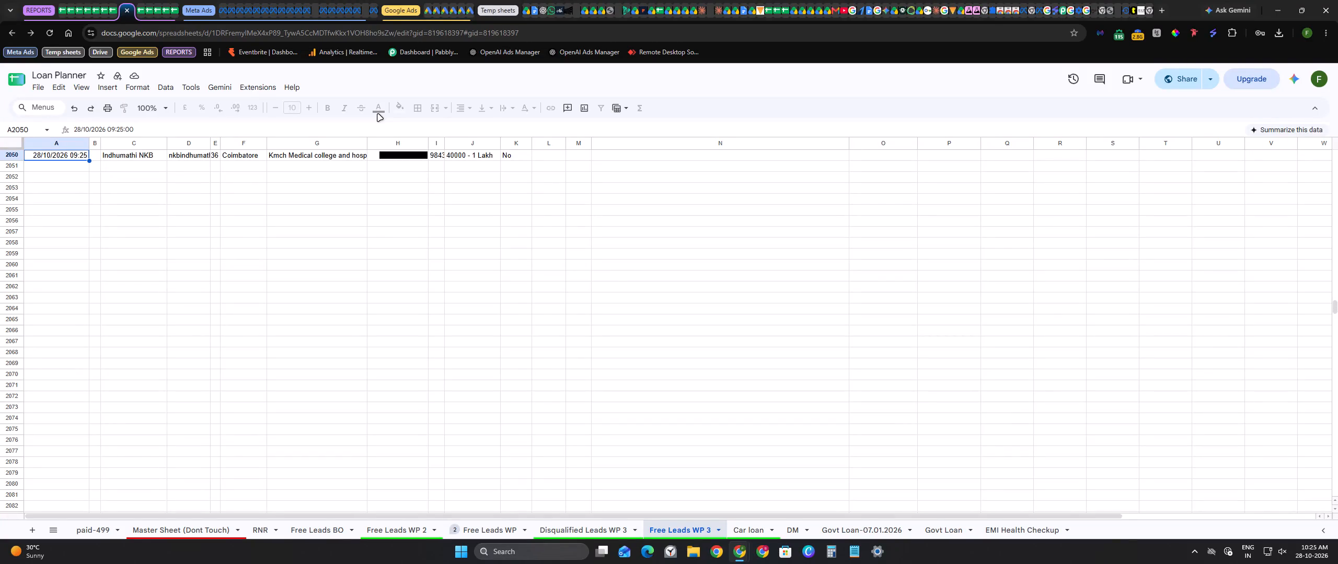
scroll(377, 101, up, 3)
scroll(107, 216, up, 5)
scroll(85, 424, down, 2)
drag(57, 270, 48, 360)
drag(60, 253, 65, 128)
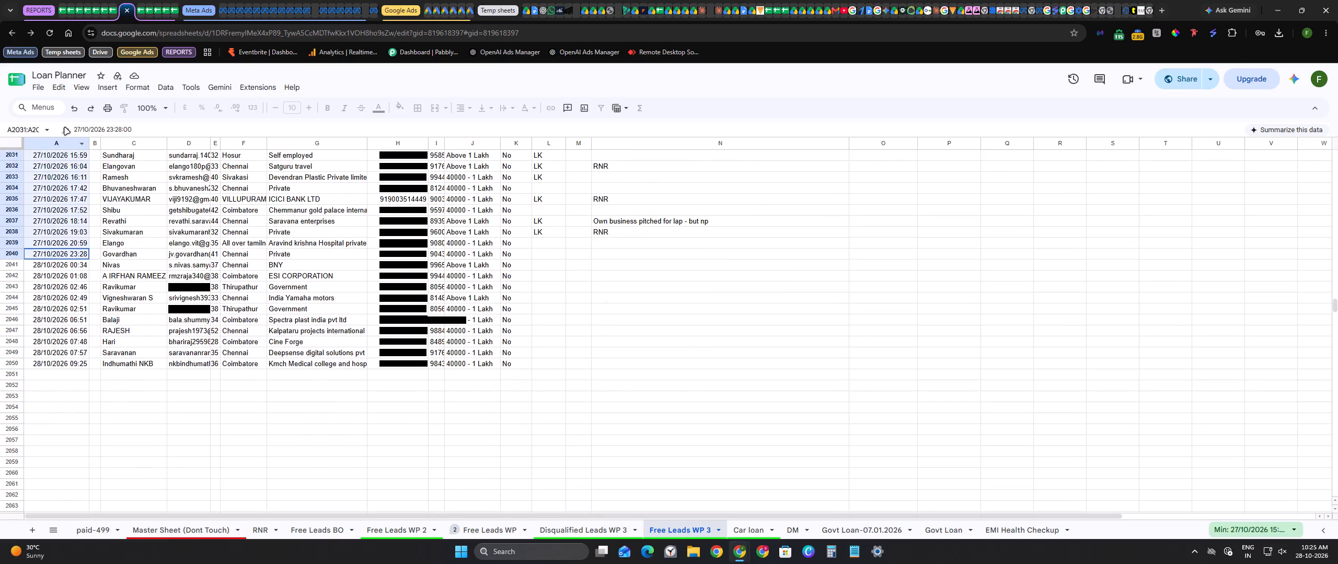
drag(65, 128, 65, 246)
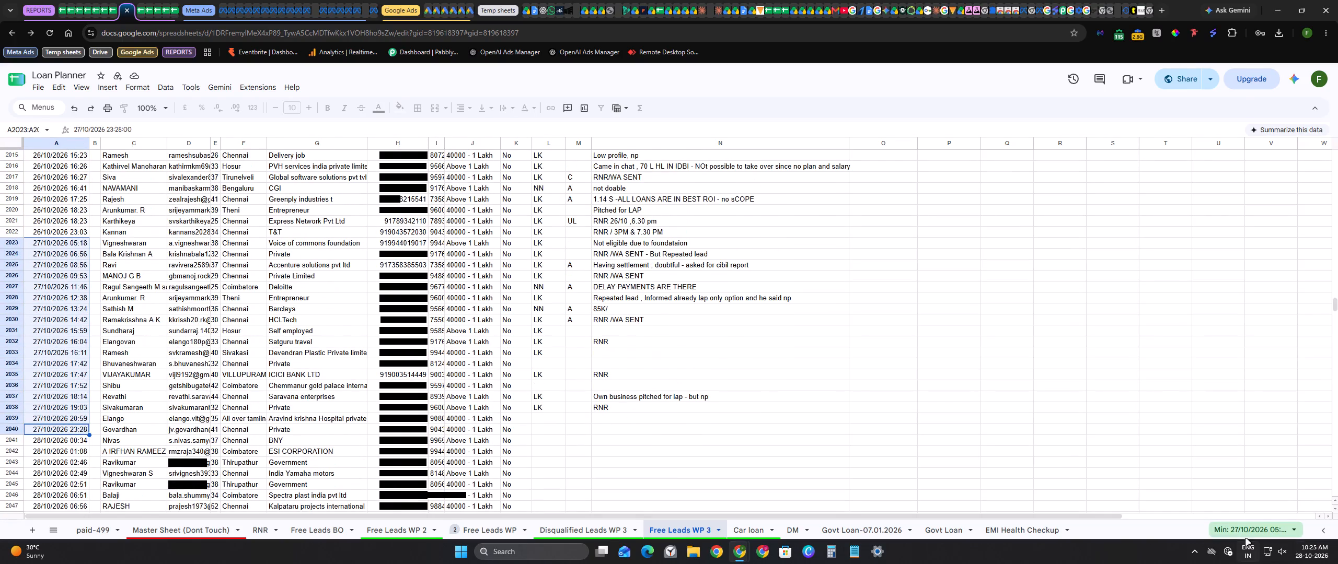
click(1236, 526)
click(1230, 514)
Count the 28 October rows at the end of the Free Leads WP 3 sheet.
scroll(283, 297, down, 4)
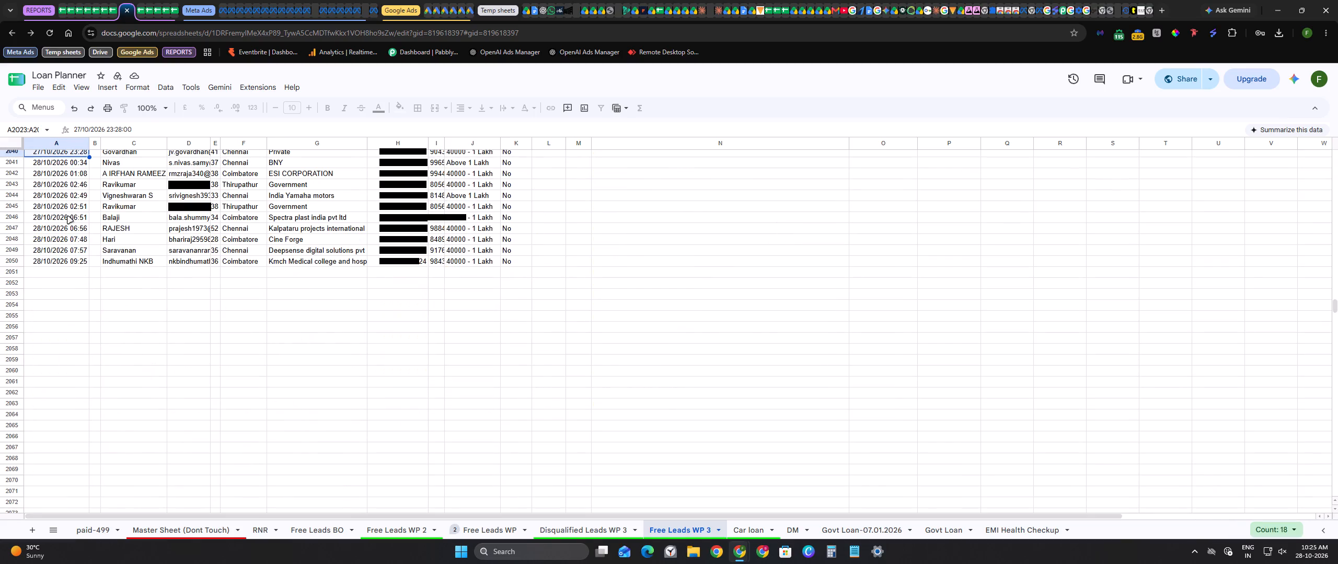
drag(71, 159, 73, 257)
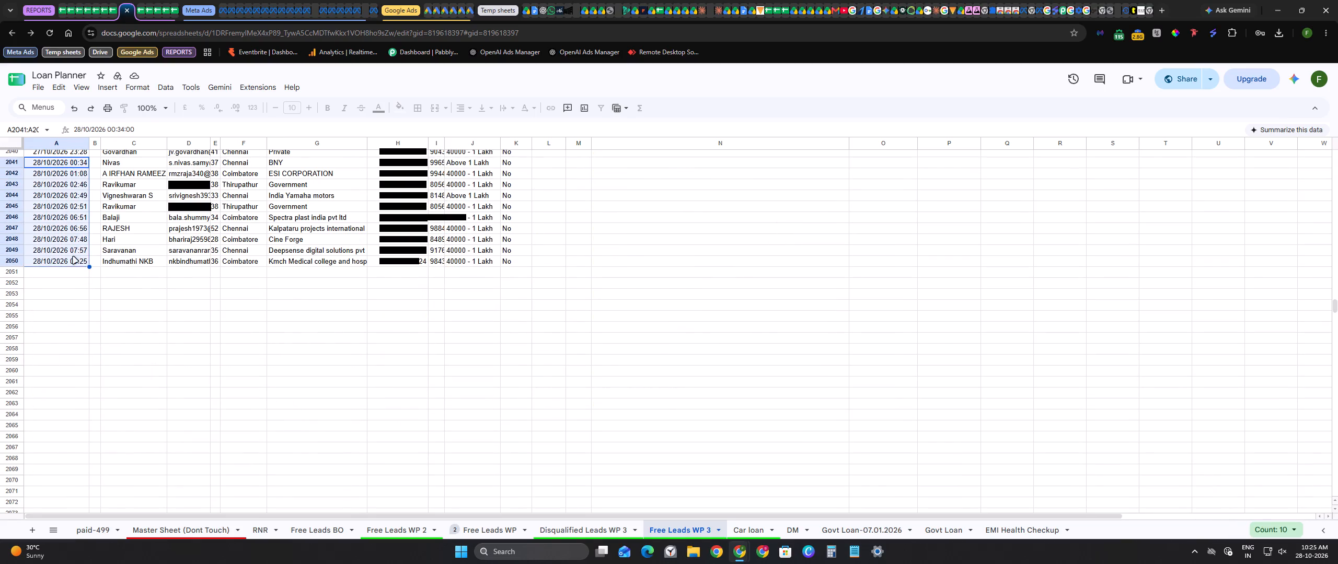
Set LoanPlanner's leads to 18 for 27 October and 10 for 28 October, and save and sync LoanPlanner.
key(alt+Tab)
text(18)
key(Tab)
key(Tab)
text(10)
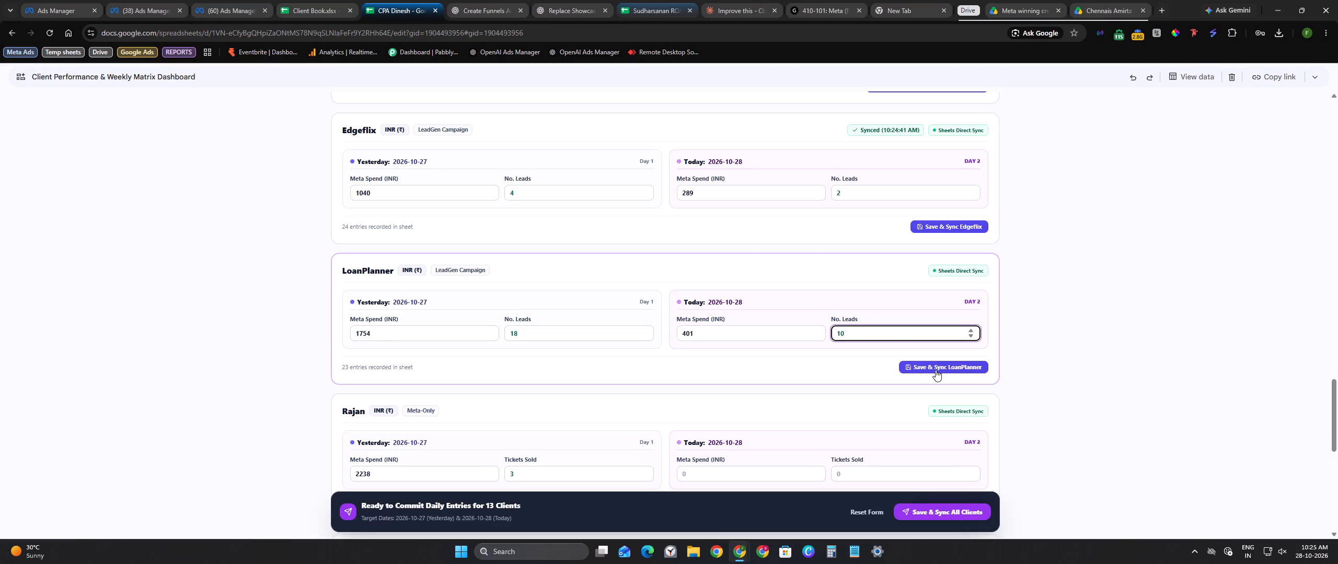
click(938, 370)
Show the HILT ad account's campaigns for yesterday and try to set Rajan's 27 October Meta spend to 8611.
scroll(702, 346, down, 3)
drag(425, 276, 248, 274)
key(alt+Tab)
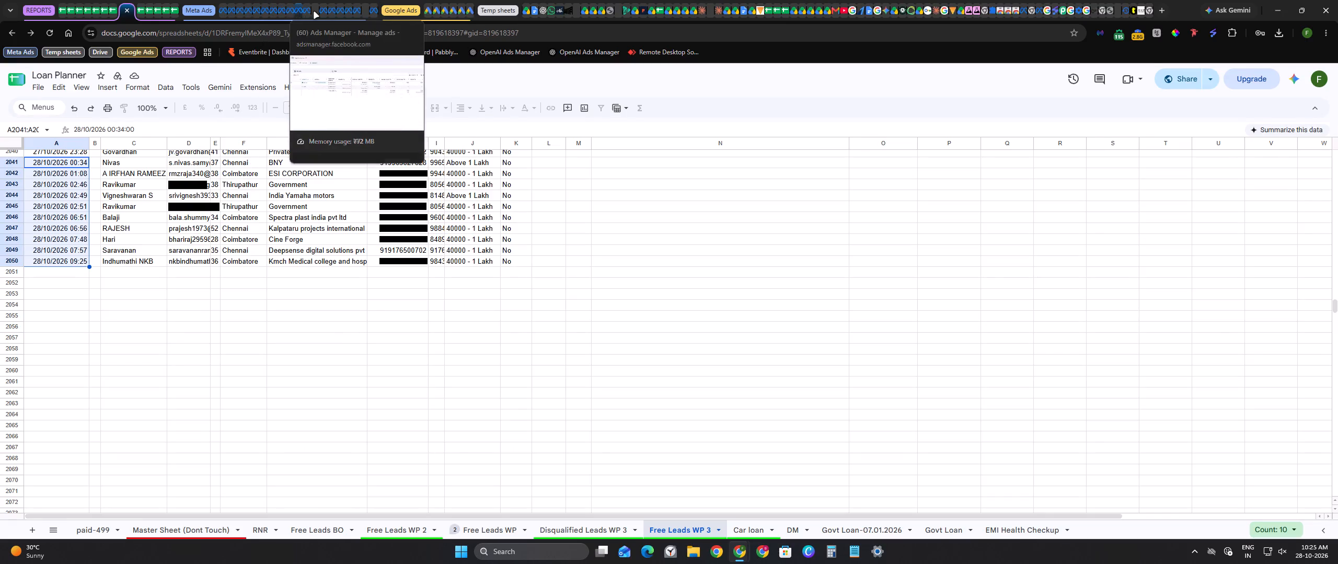
click(325, 12)
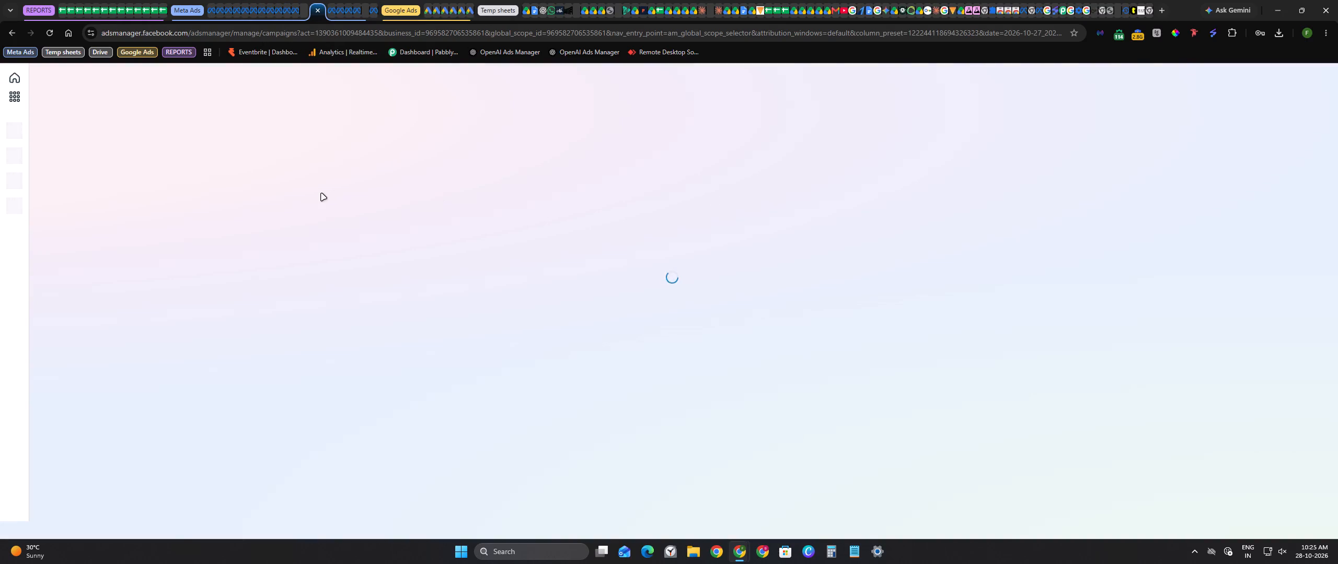
click(1236, 156)
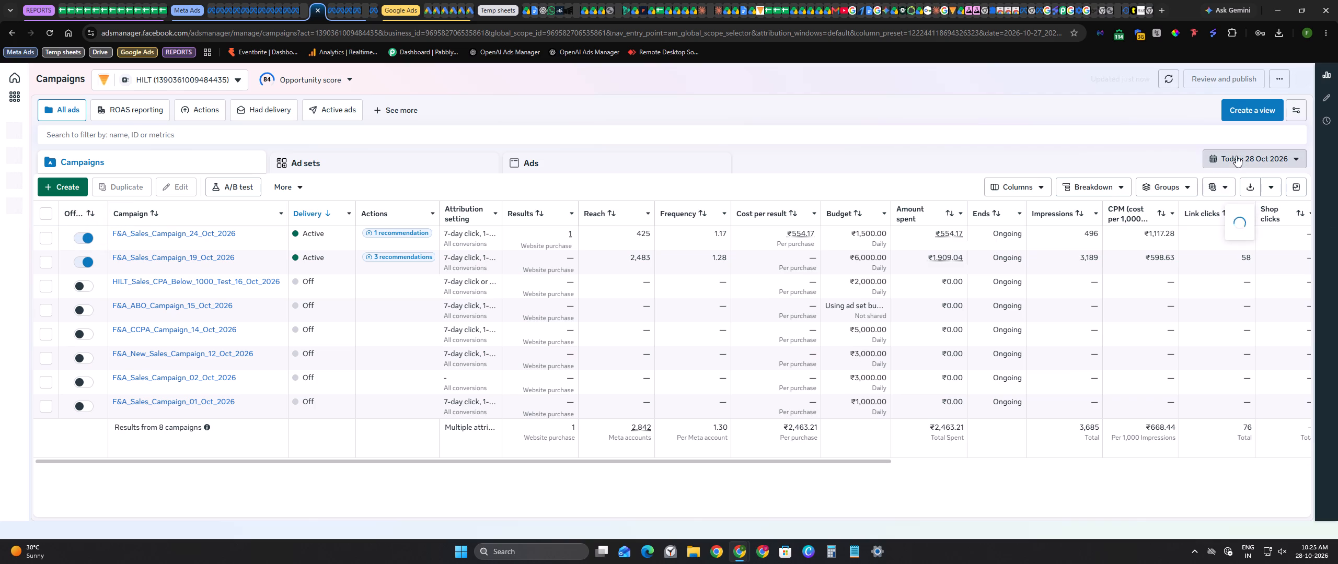
click(1000, 216)
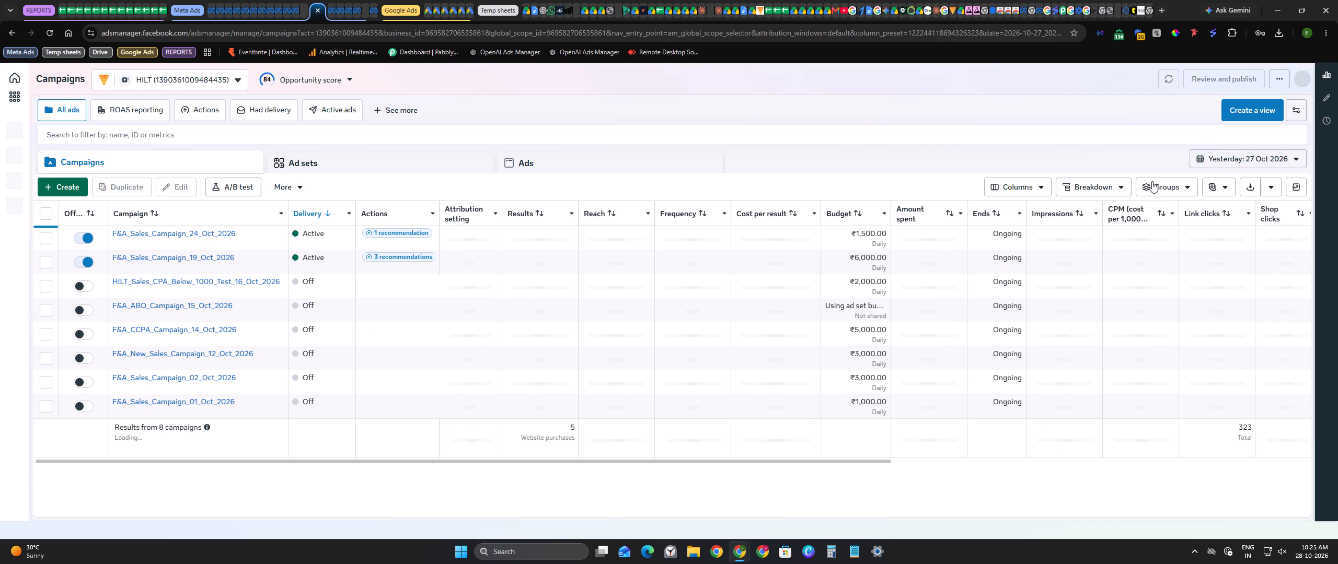
key(alt+Tab)
text(8611)
key(Tab)
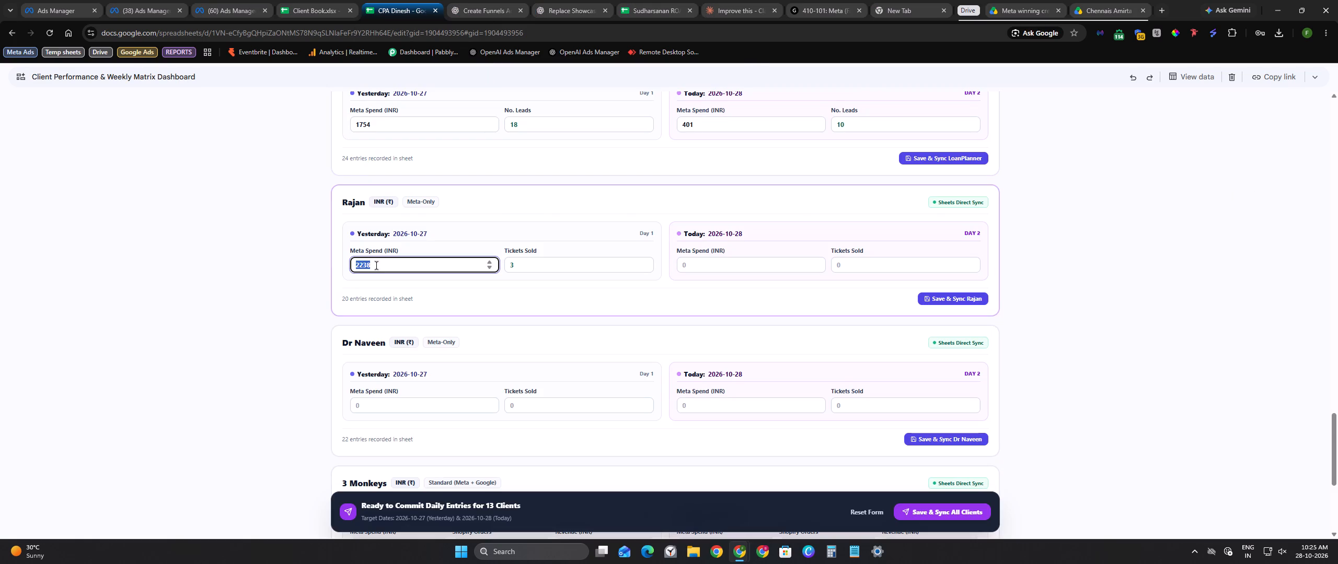
drag(376, 265, 331, 265)
click(449, 264)
click(456, 287)
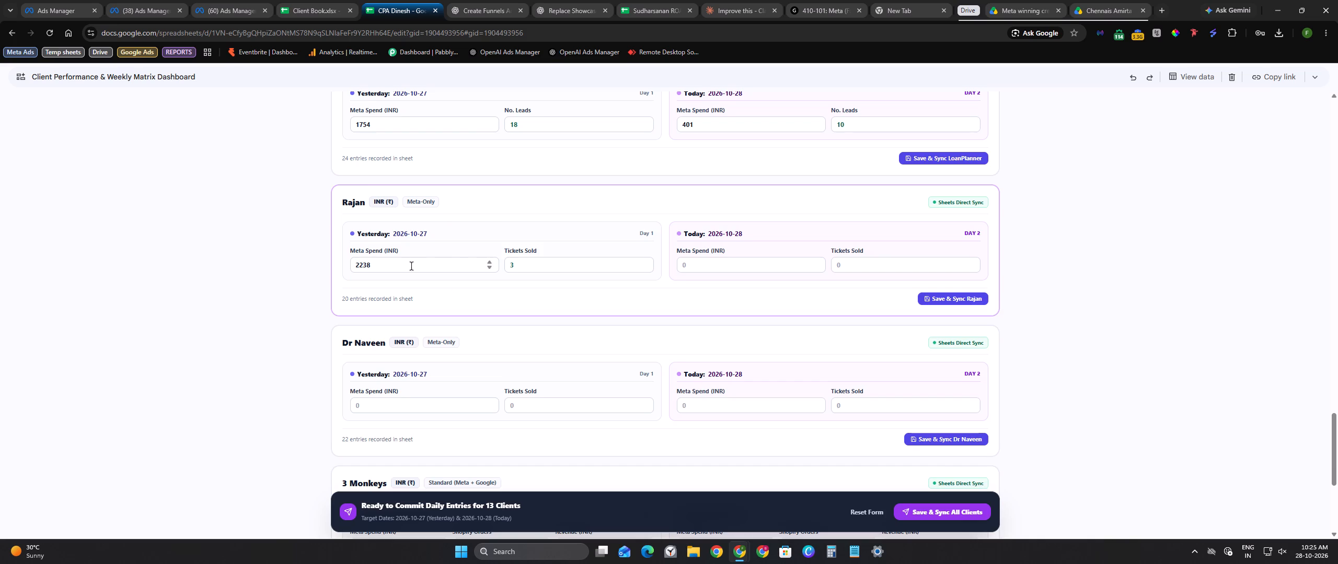
Save and sync the LoanPlanner entry again.
scroll(474, 253, up, 1)
click(938, 236)
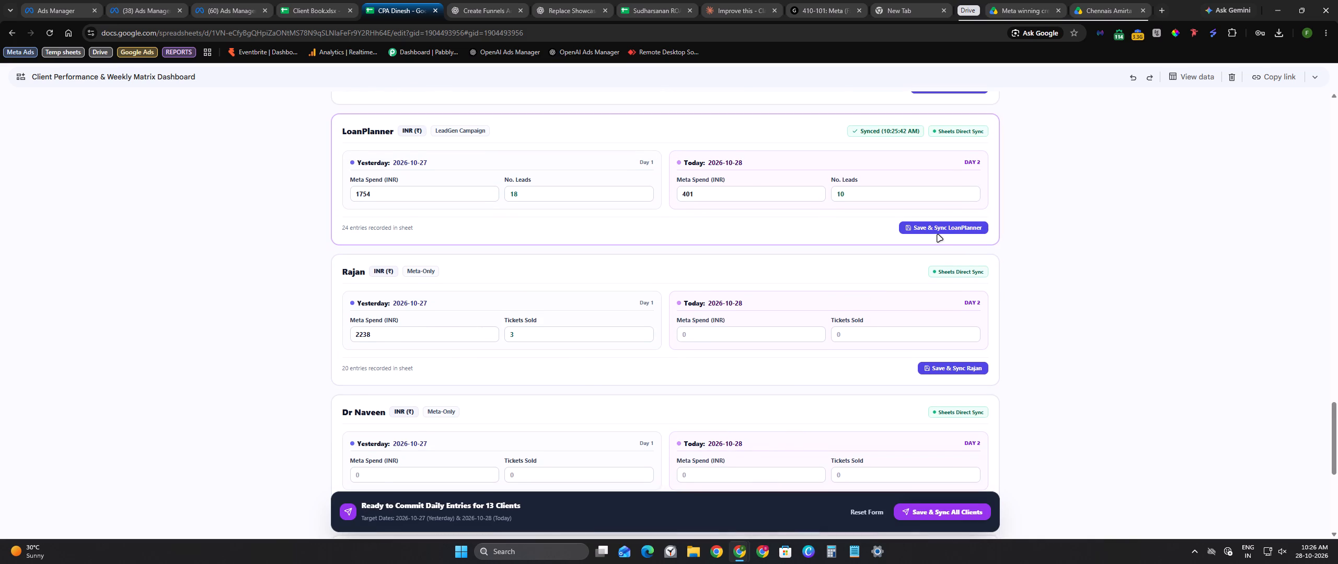
click(938, 235)
click(943, 230)
Set Rajan's 27 October Meta spend to 8611.
drag(406, 326, 240, 327)
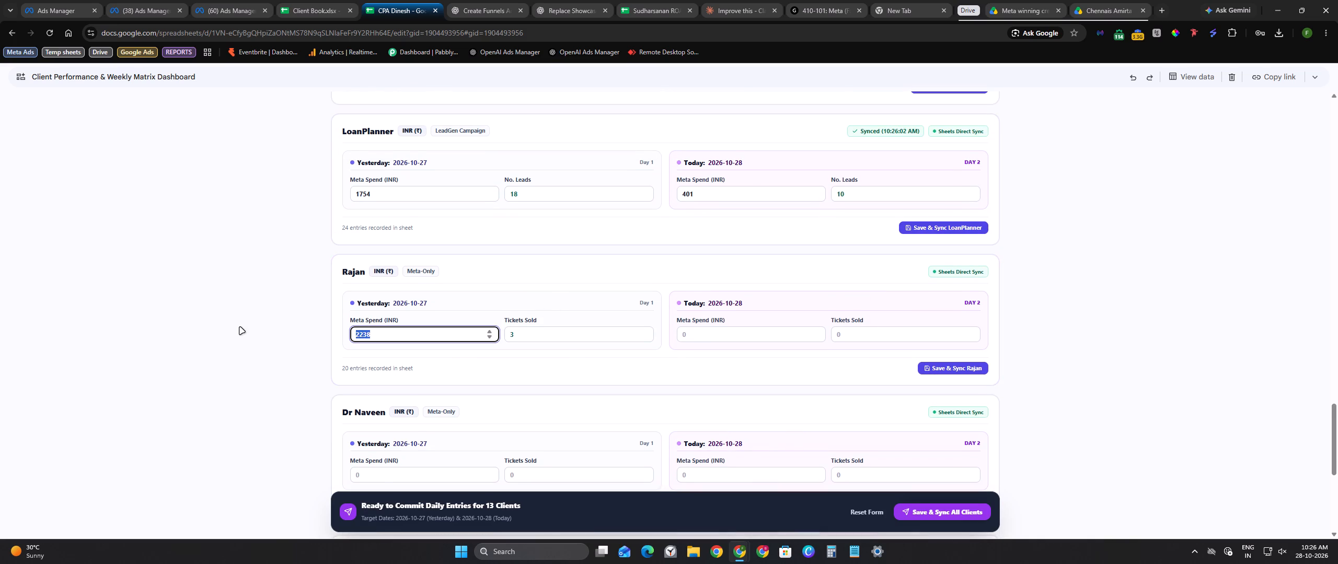
text(8611)
key(Tab)
key(Tab)
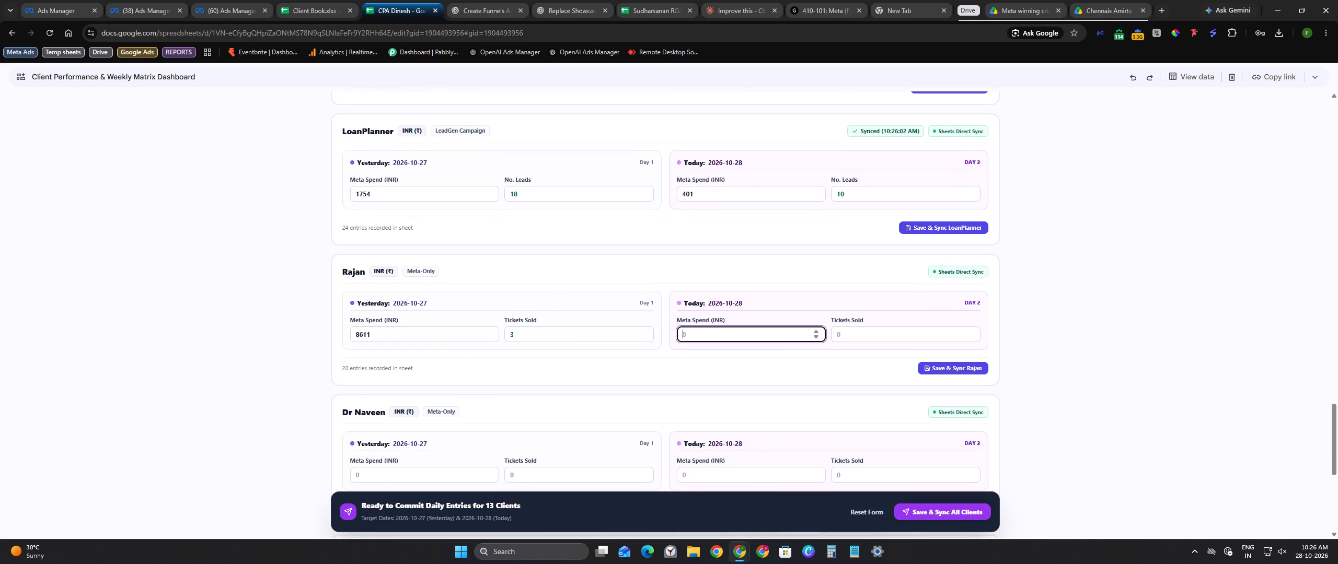
Show the HILT campaigns for today and set Rajan's 28 October Meta spend to 2463.
key(alt+Tab)
click(1229, 156)
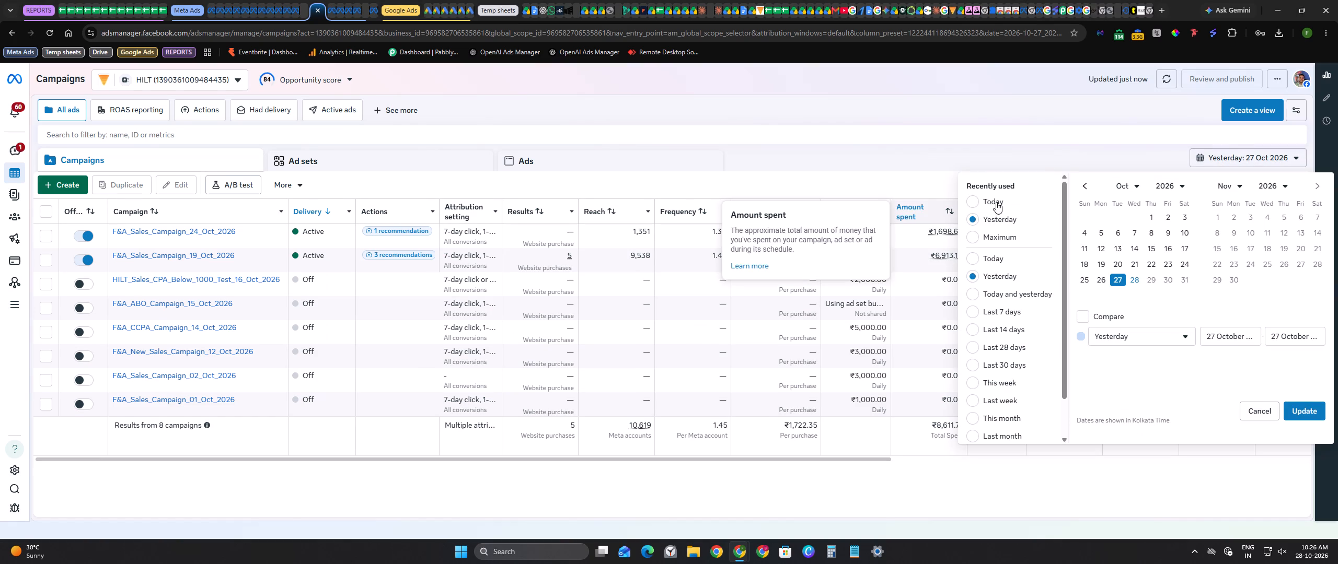
click(1005, 200)
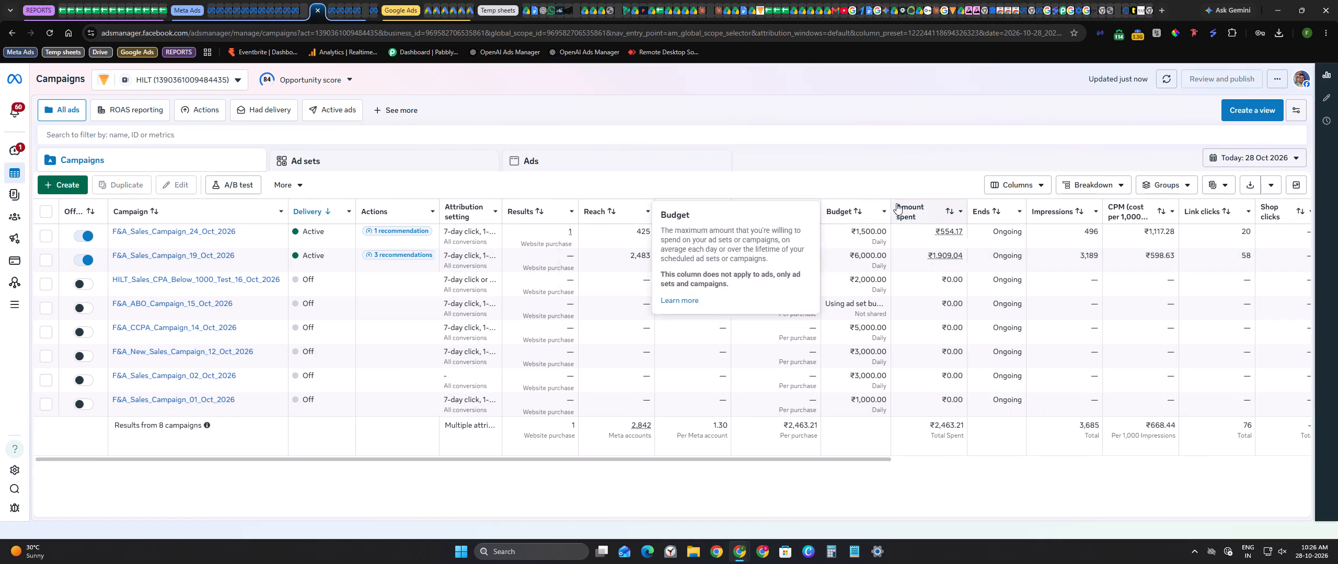
key(alt+Tab)
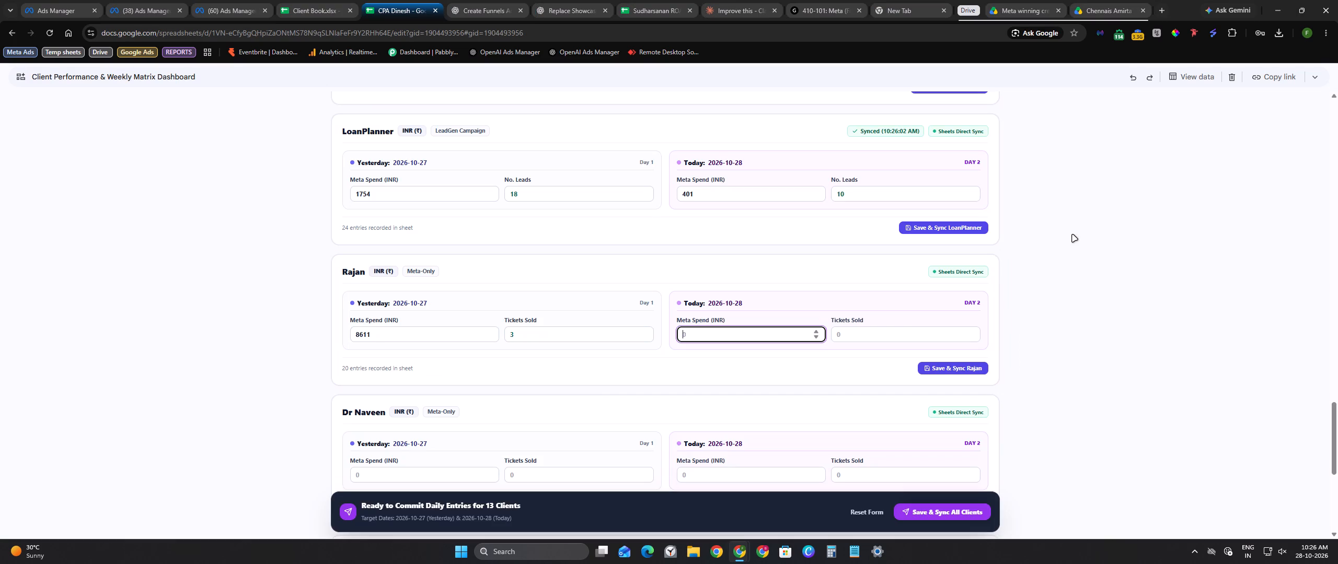
text(246)
key(Return)
key(3)
Using the Rajan spreadsheet's 28-Oct-2026 sheet, set Rajan's tickets sold to 7 for 27 October and 2 for 28 October, and save and sync.
drag(575, 336, 352, 294)
key(alt+Tab)
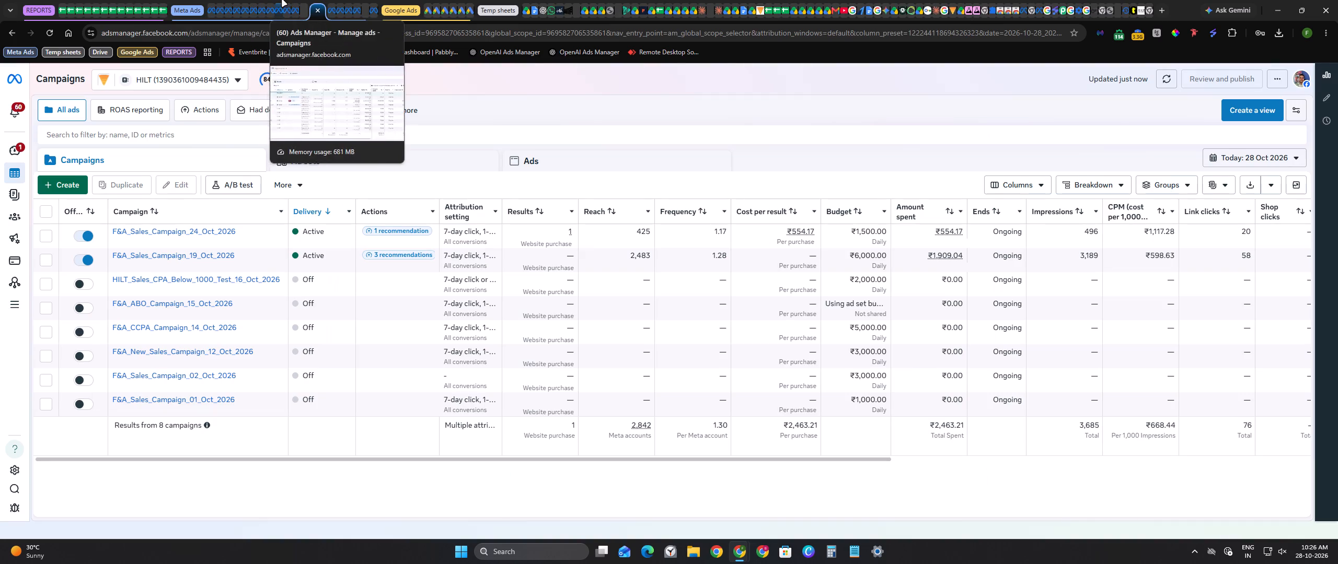
click(127, 3)
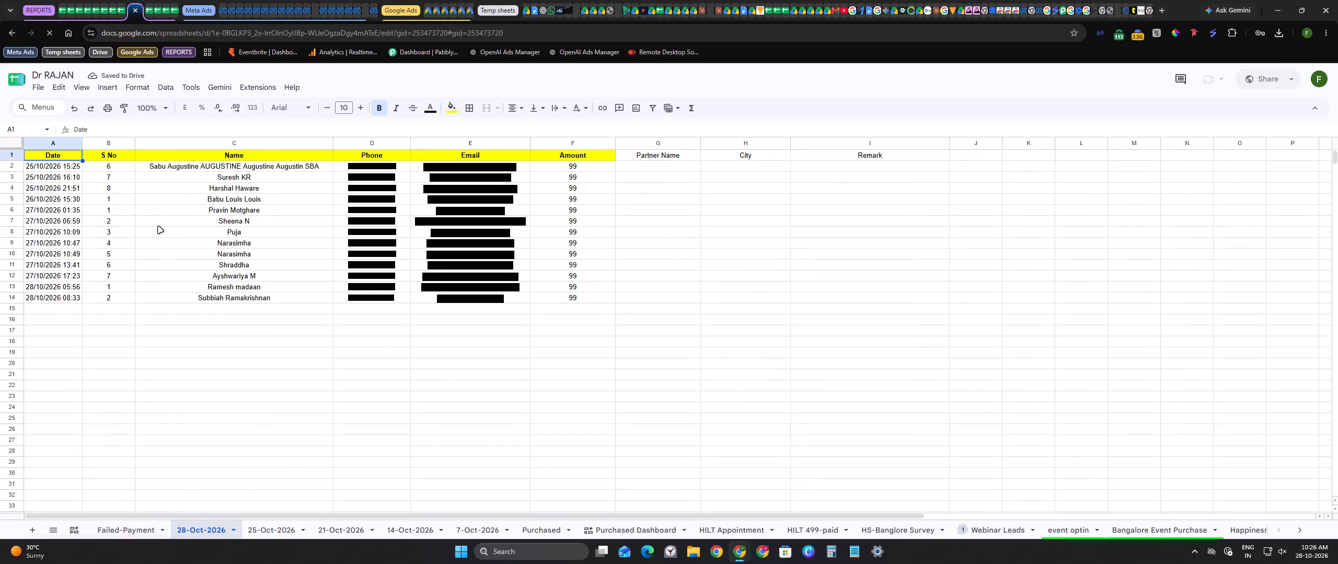
click(108, 278)
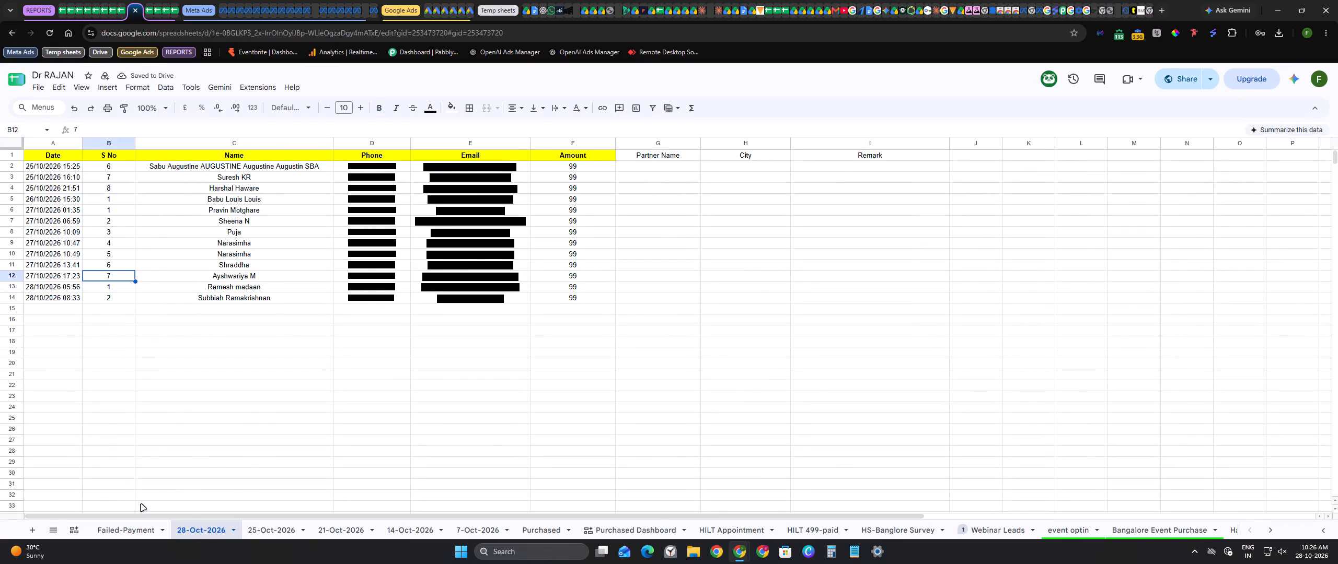
click(115, 300)
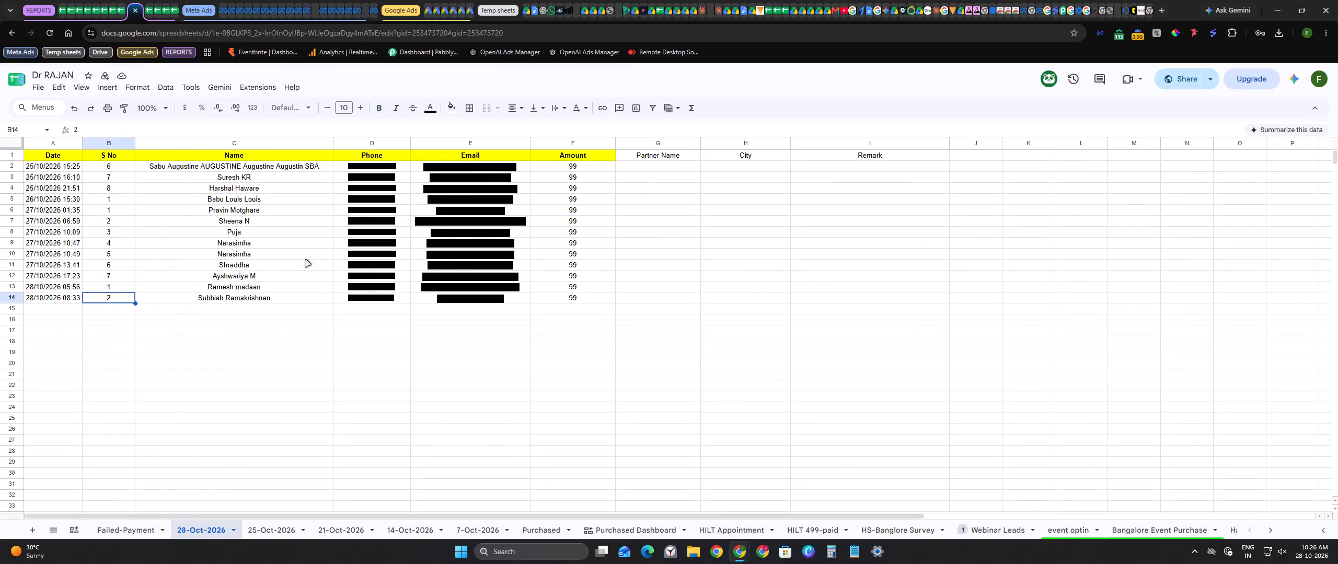
key(alt+Tab)
key(7)
key(Tab)
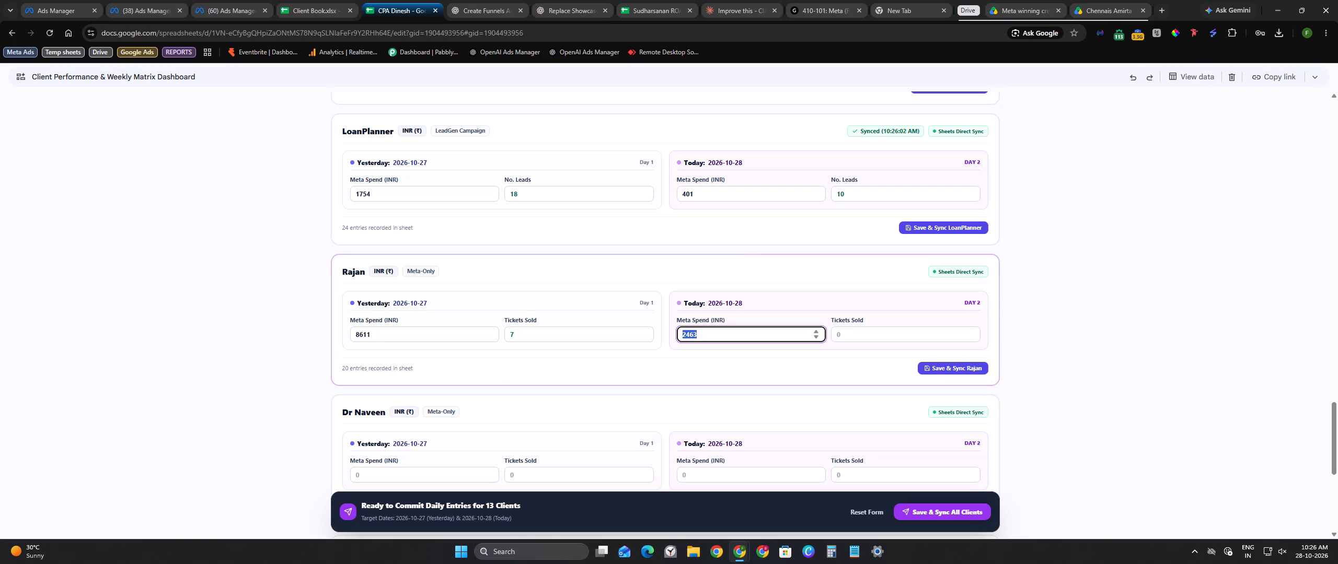
key(Tab)
key(2)
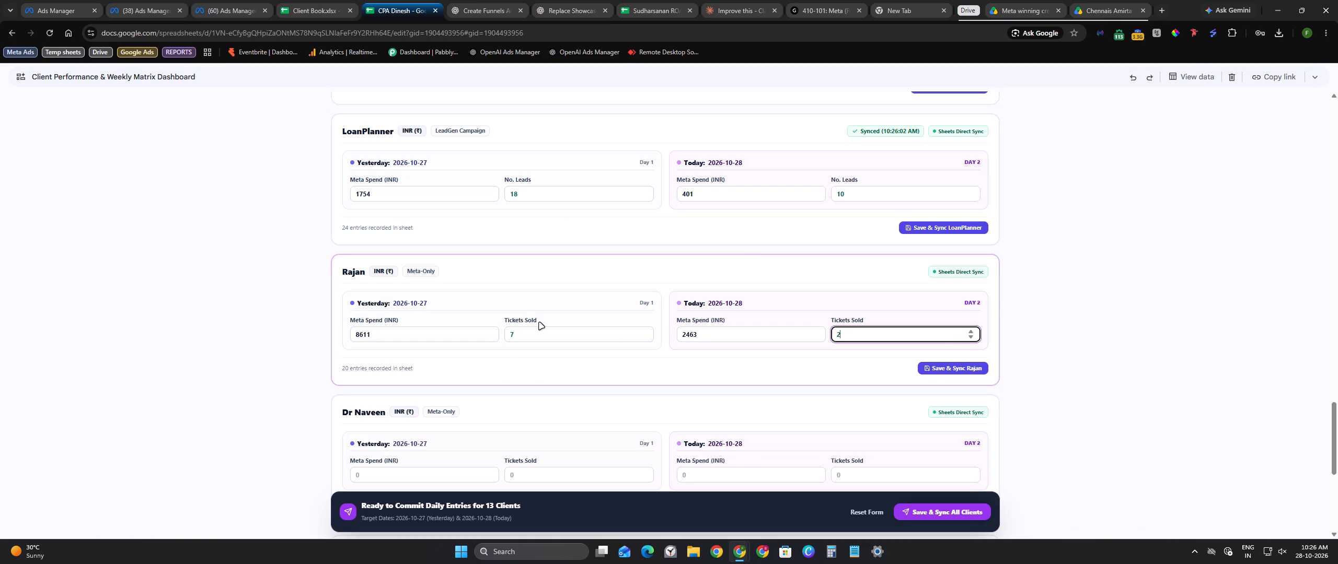
click(953, 365)
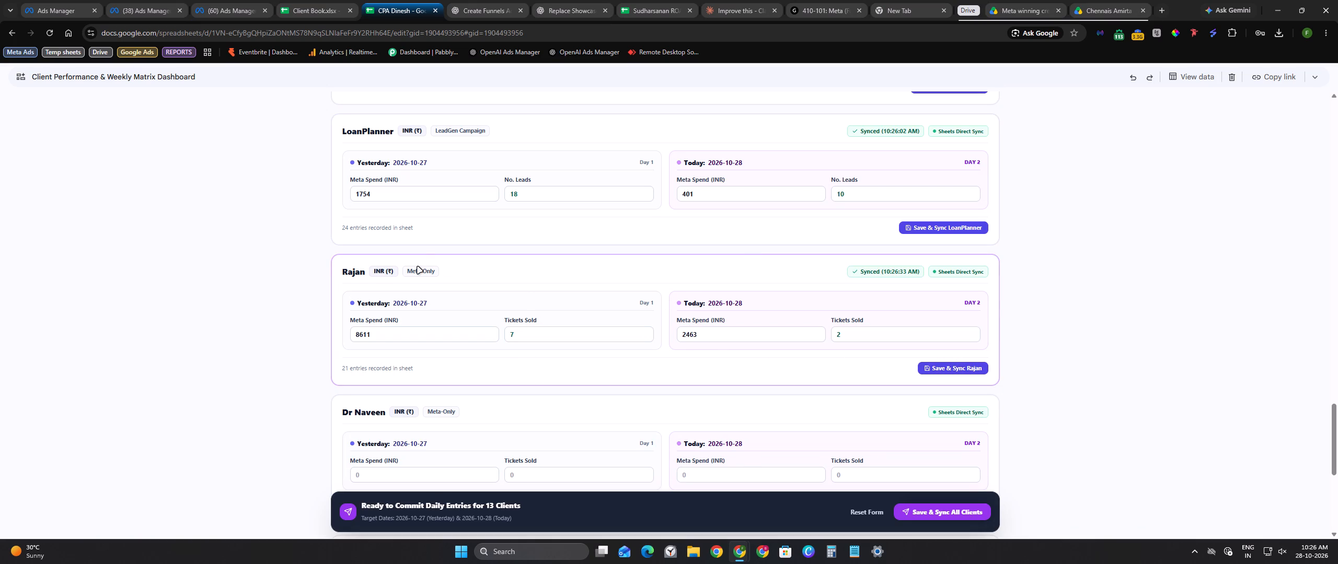
Check the Vel Arts Studio campaigns for yesterday and set Vel arts' 27 October Meta spend to 2103.
scroll(422, 255, down, 3)
drag(411, 273, 217, 268)
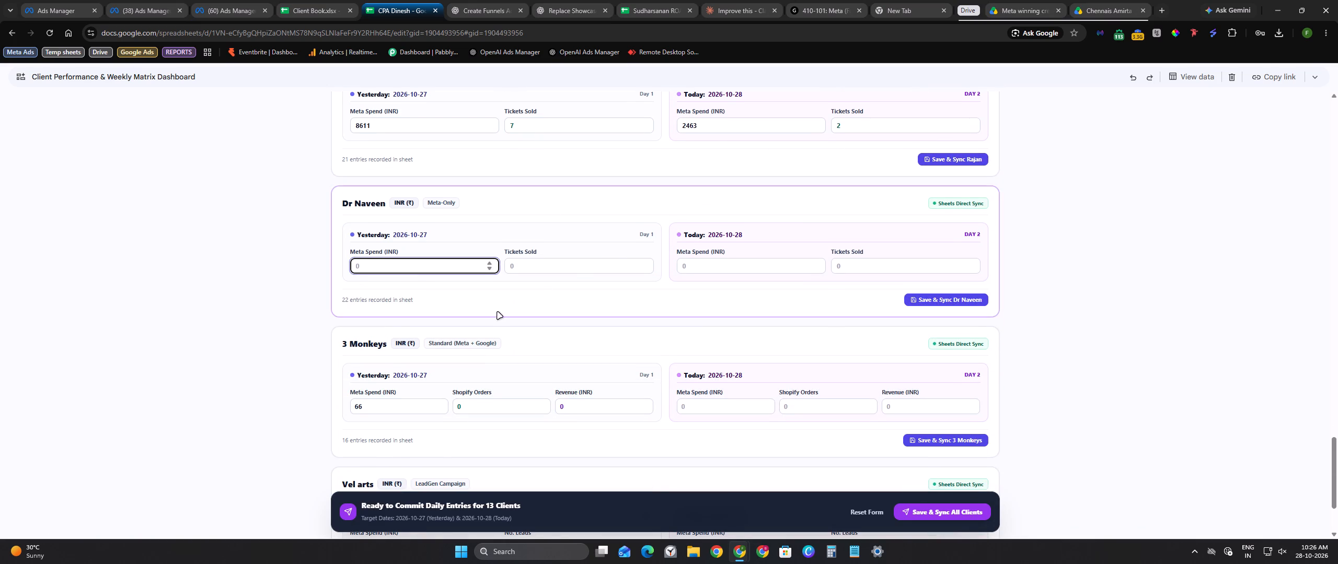
scroll(499, 316, down, 4)
drag(396, 430, 287, 429)
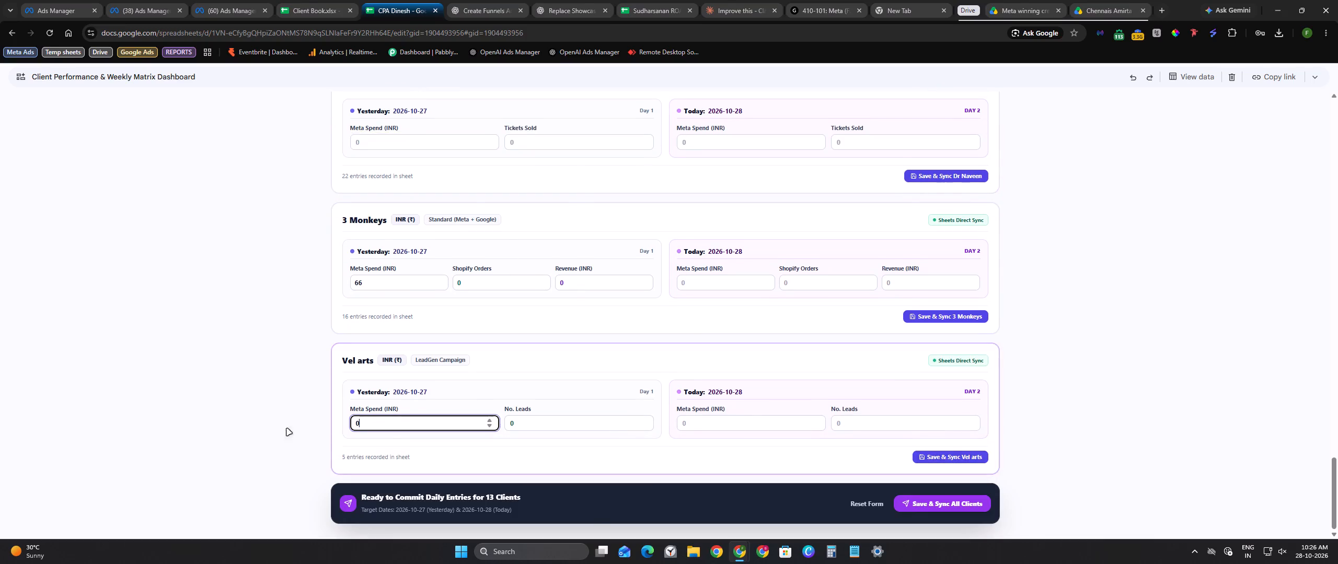
drag(287, 429, 265, 424)
key(alt+Tab)
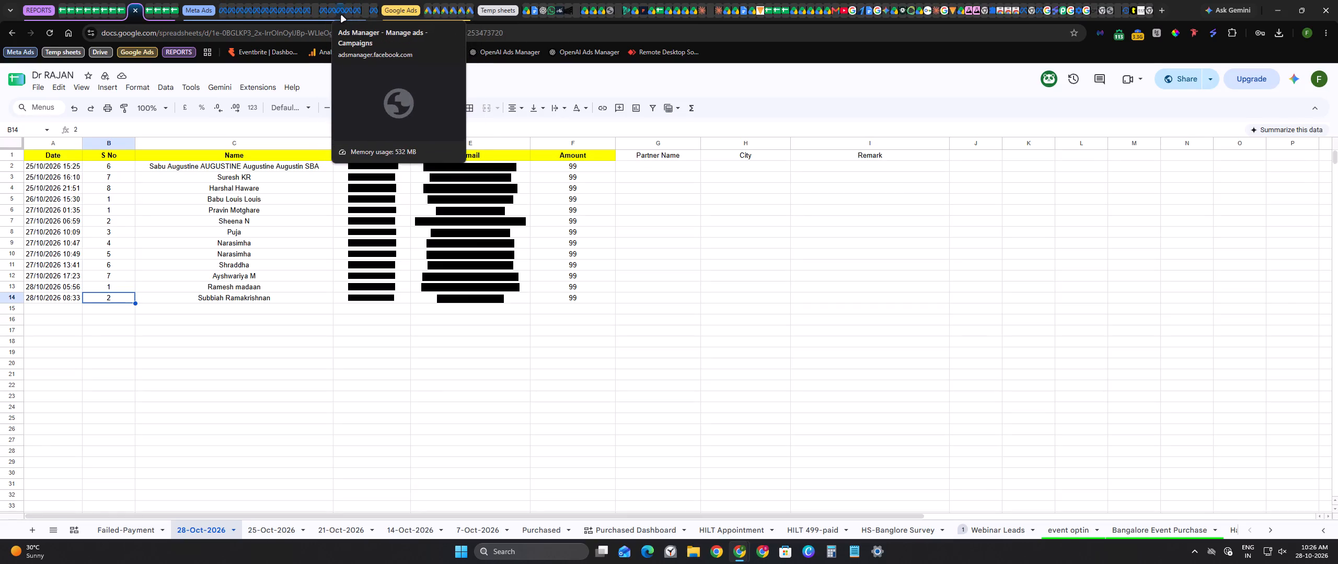
click(341, 15)
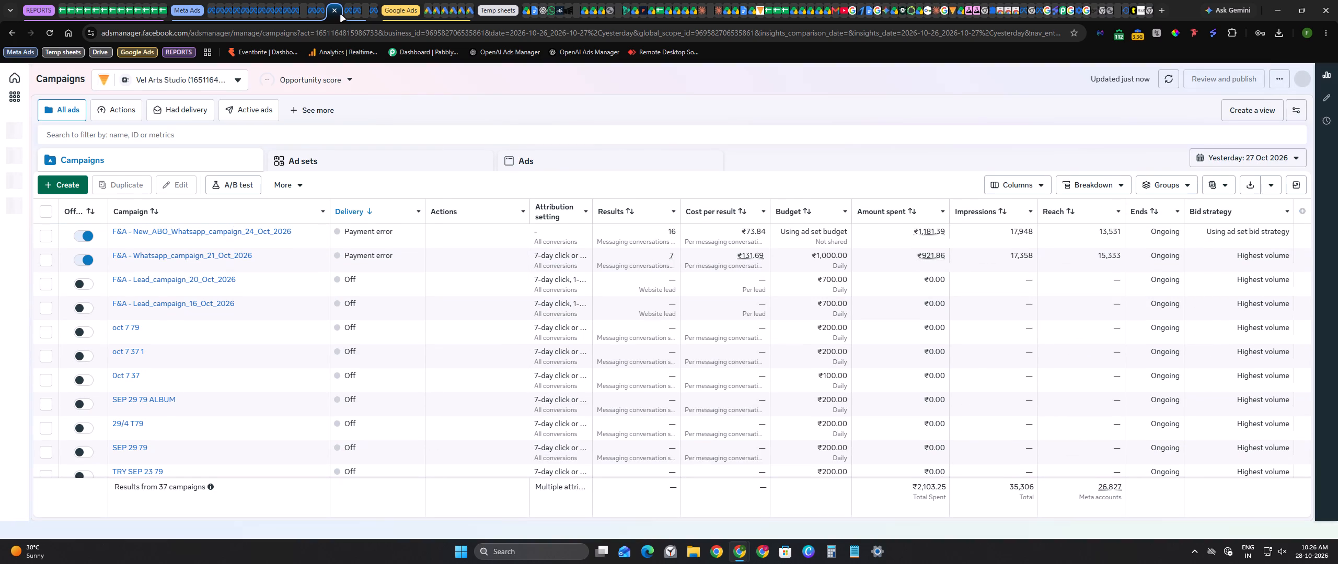
click(1189, 152)
click(1221, 159)
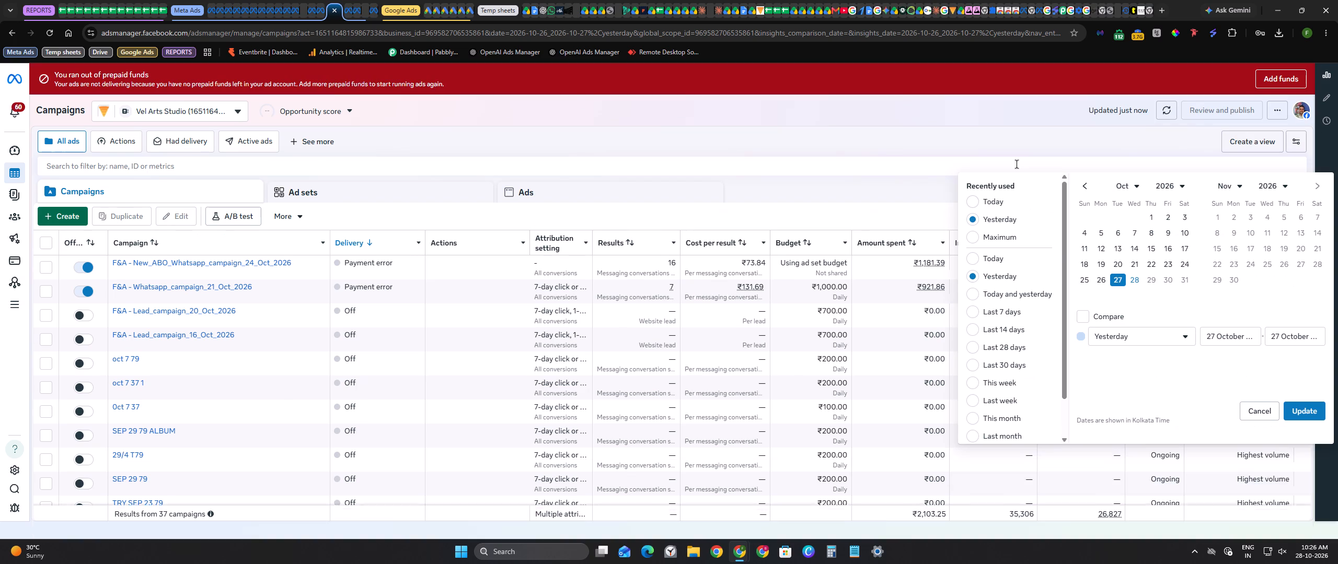
click(1017, 164)
drag(985, 151, 975, 167)
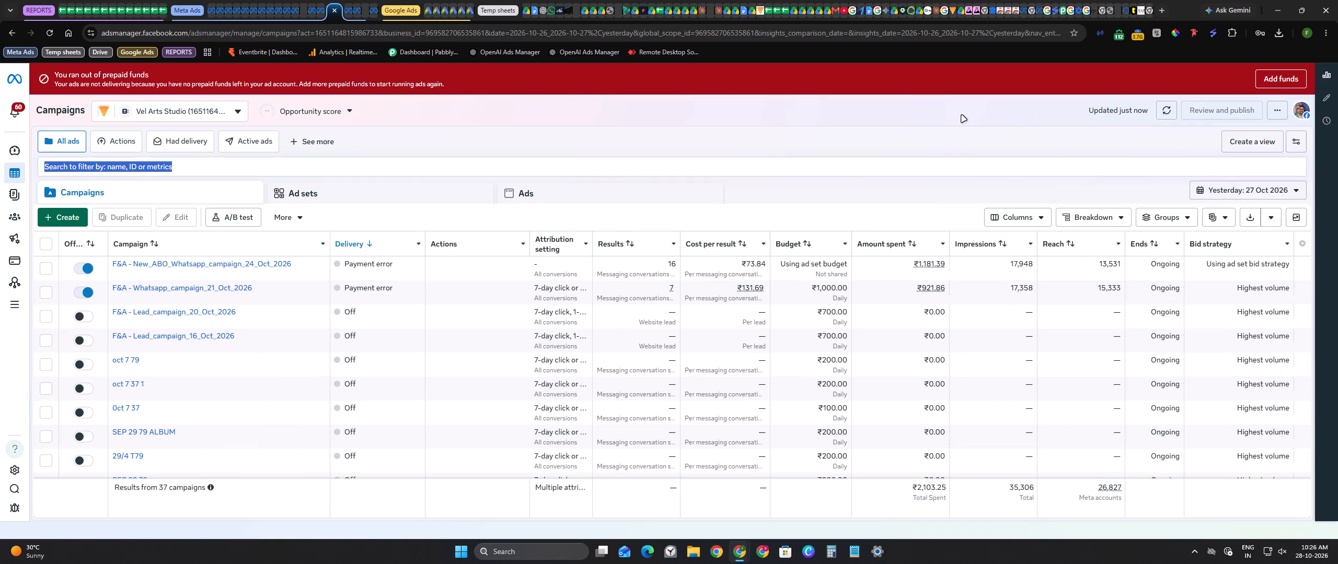
key(alt+Tab)
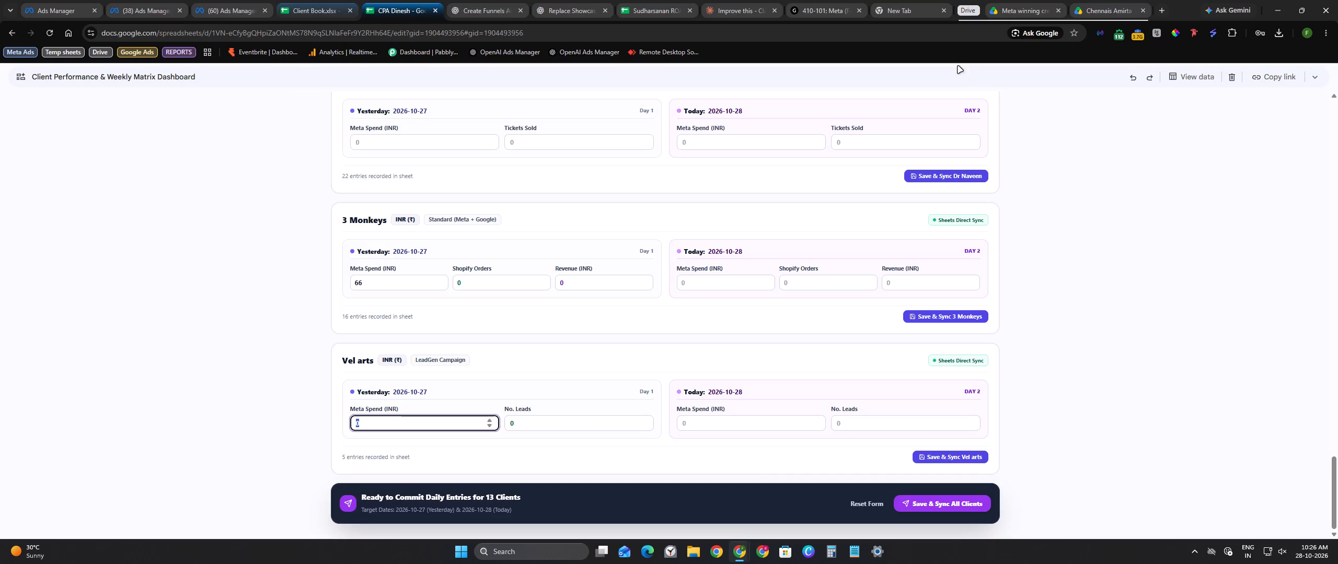
text(2103)
Add up yesterday's results of the Vel Arts WhatsApp campaigns and set Vel arts' 27 October leads to 23.
key(alt+Tab)
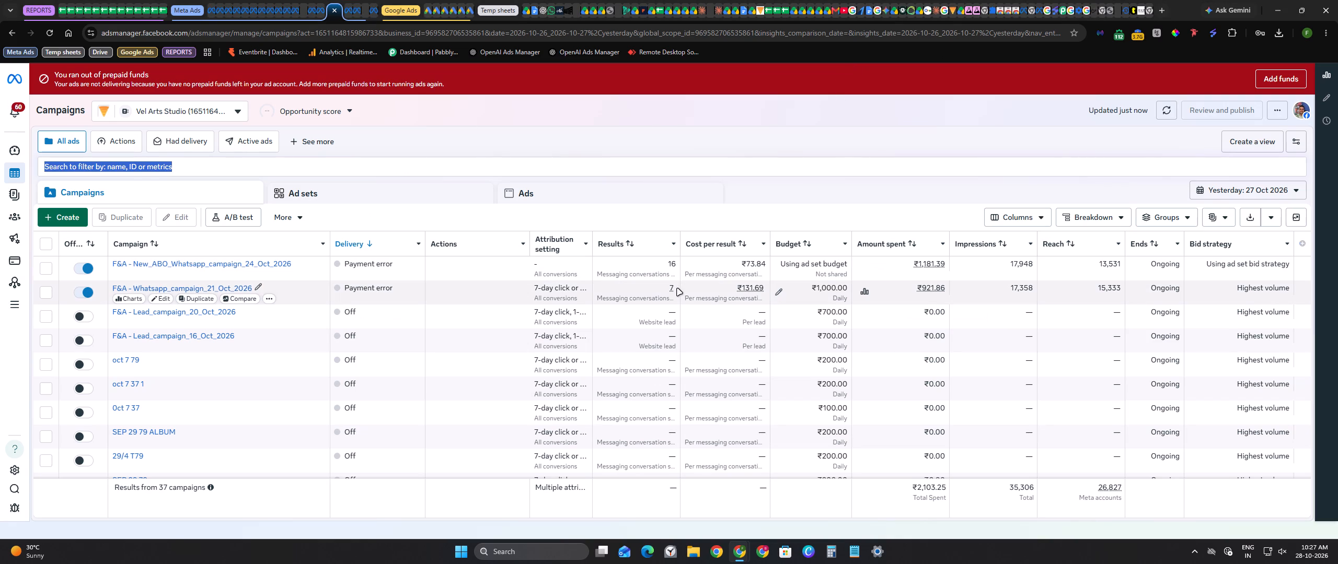
key(alt+Tab)
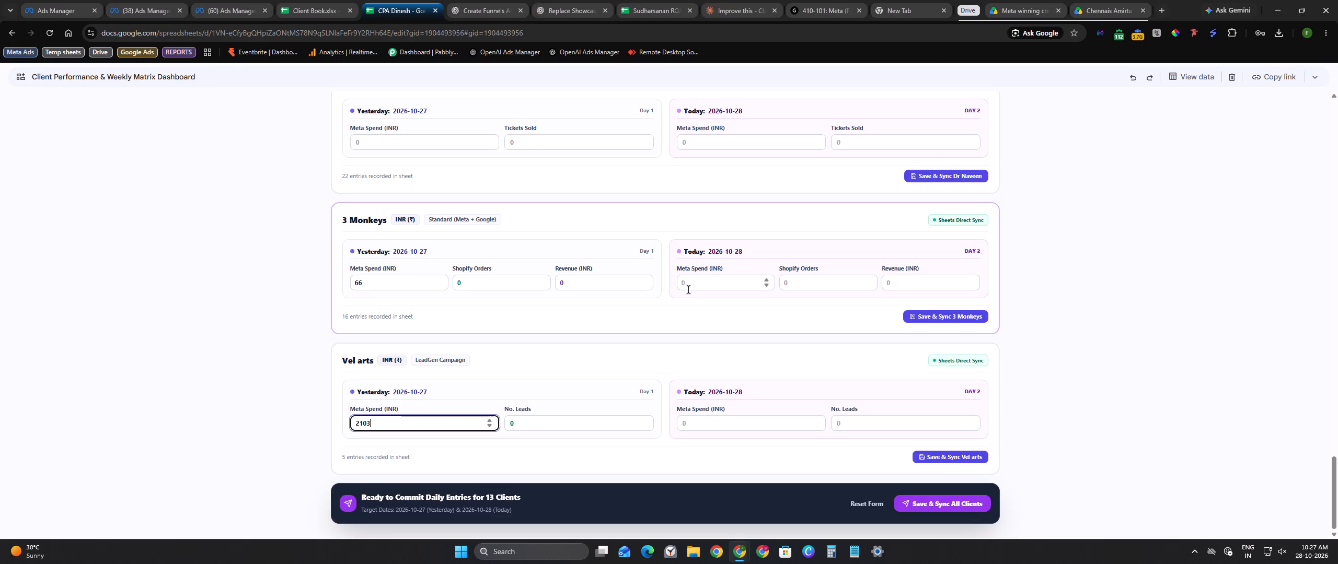
key(Tab)
text(23)
key(Tab)
Show the Vel Arts Studio campaigns for today.
key(alt+Tab)
click(1227, 189)
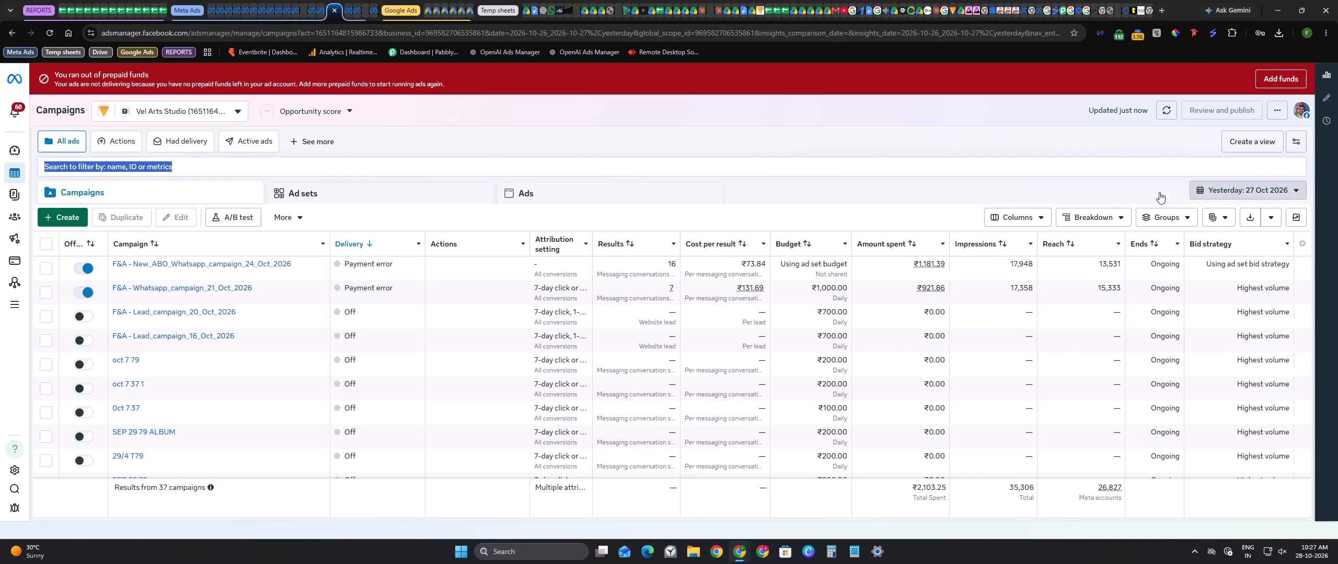
click(1002, 230)
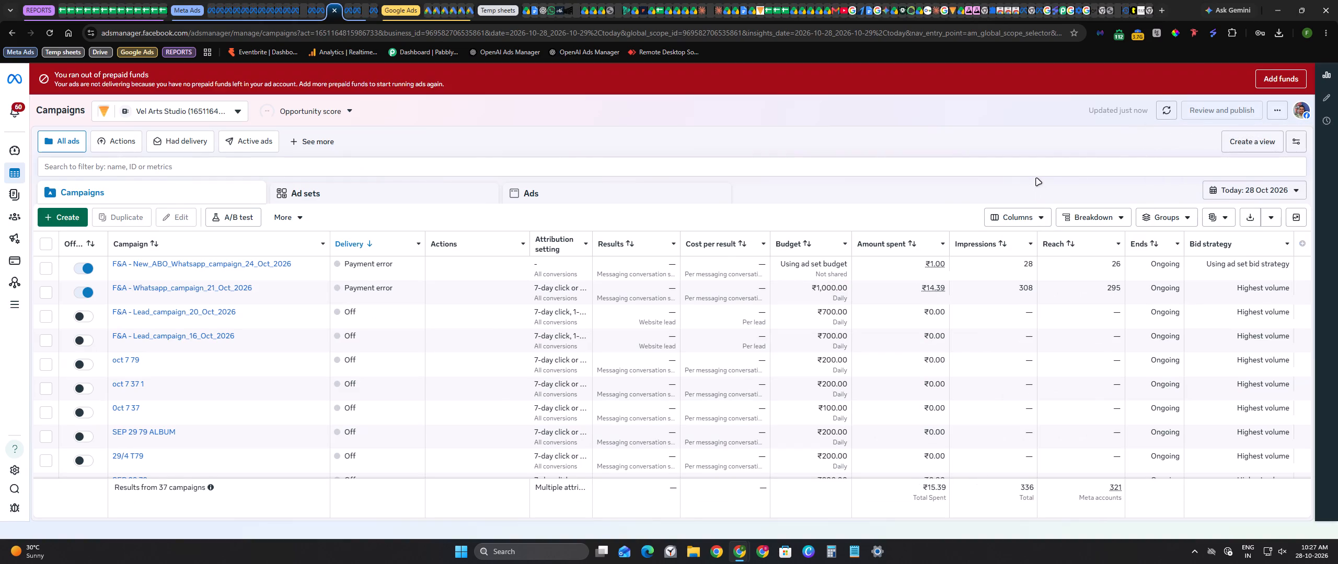
In the CPA Dinesh dashboard, set Vel arts' 28 October Meta spend to 15 and leads to 0, and save and sync Vel arts.
key(alt+Tab)
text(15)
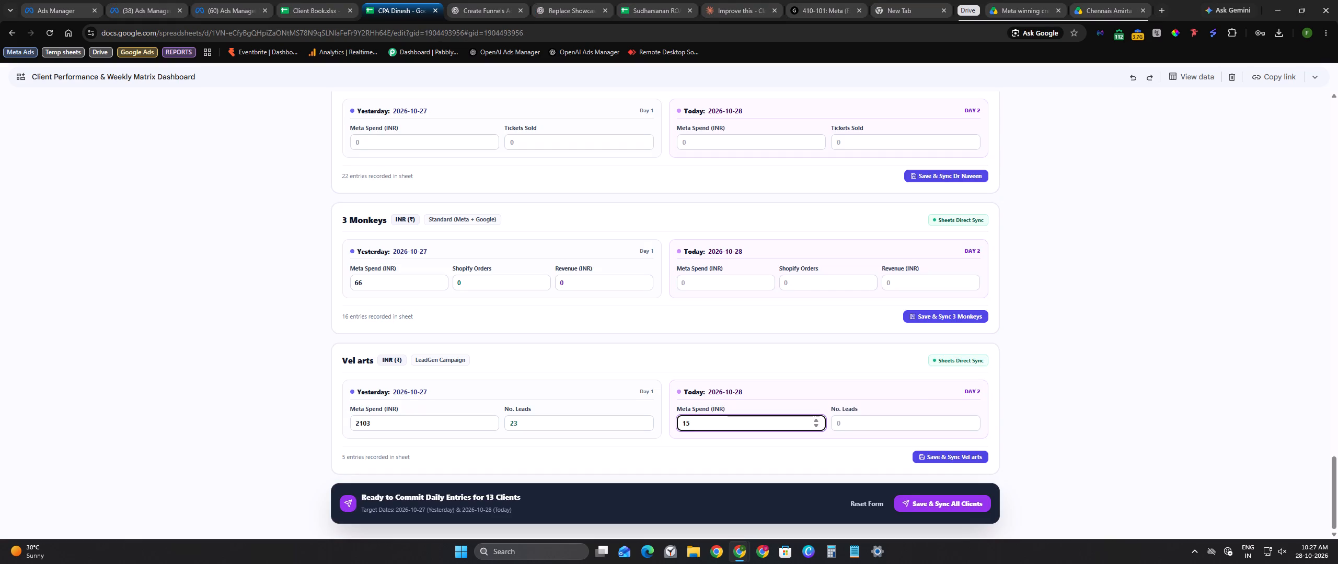
click(864, 417)
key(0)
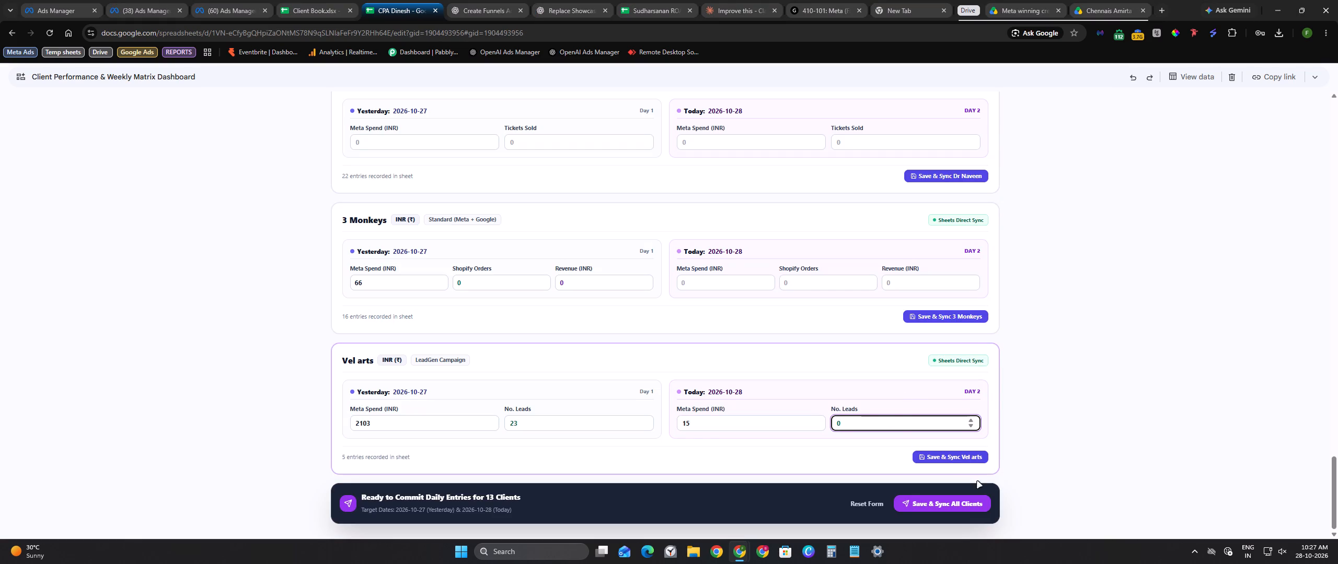
click(958, 453)
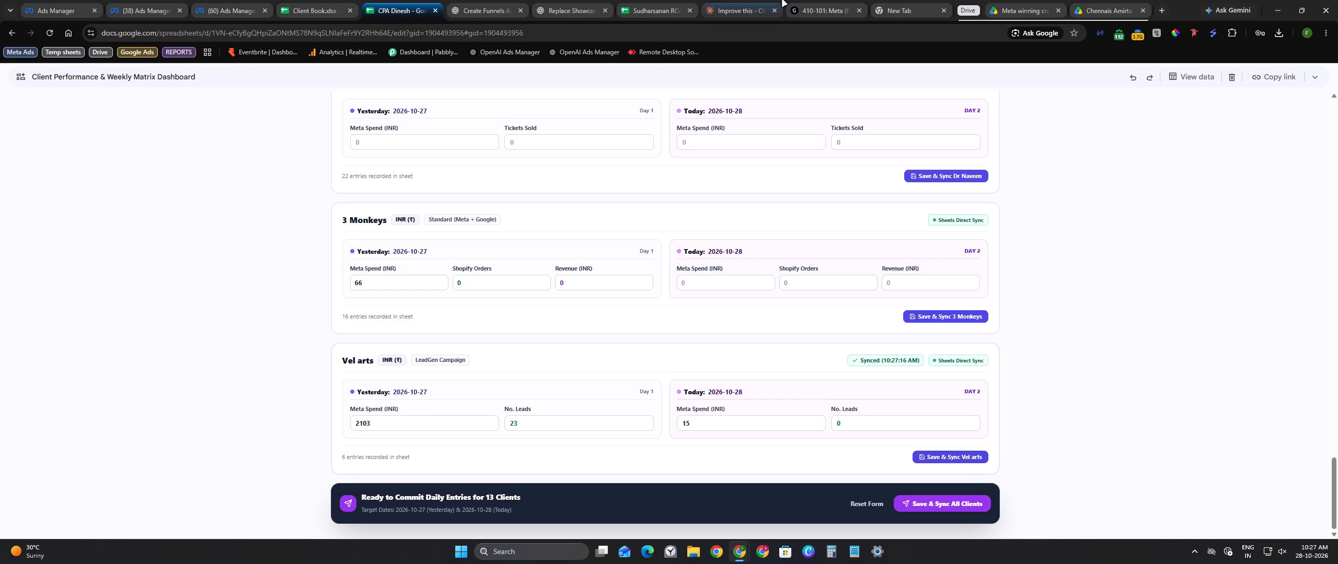
Look over the neighbouring client entries, and save and sync the daily entries for all clients.
scroll(836, 339, up, 4)
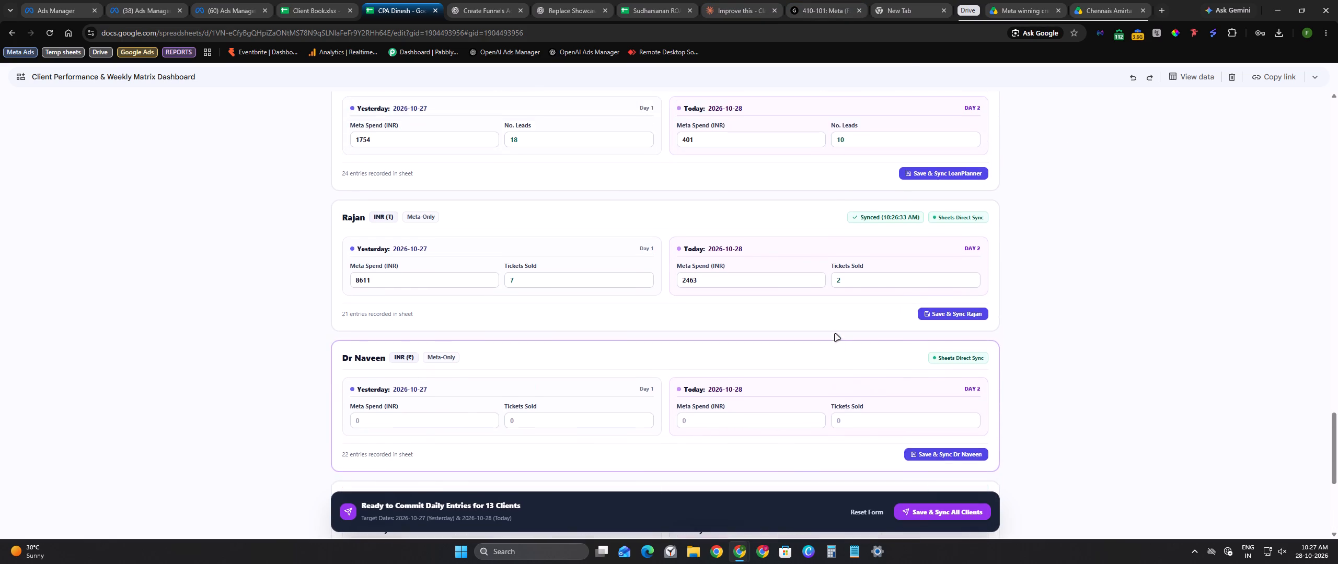
scroll(835, 334, down, 7)
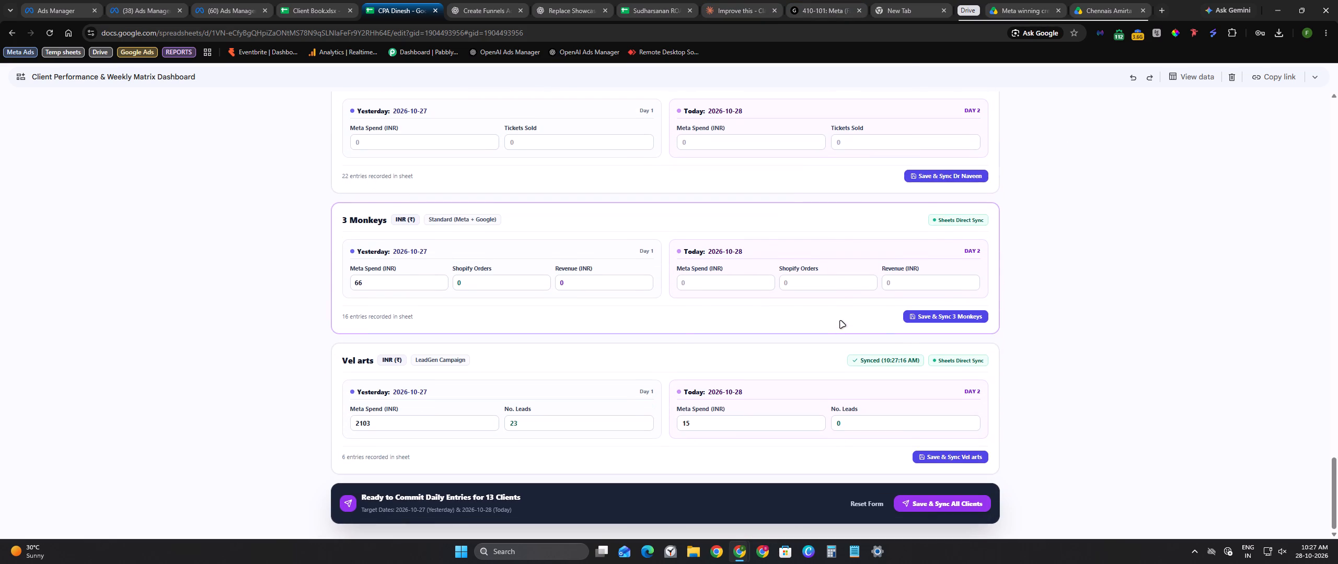
click(967, 500)
scroll(846, 330, up, 16)
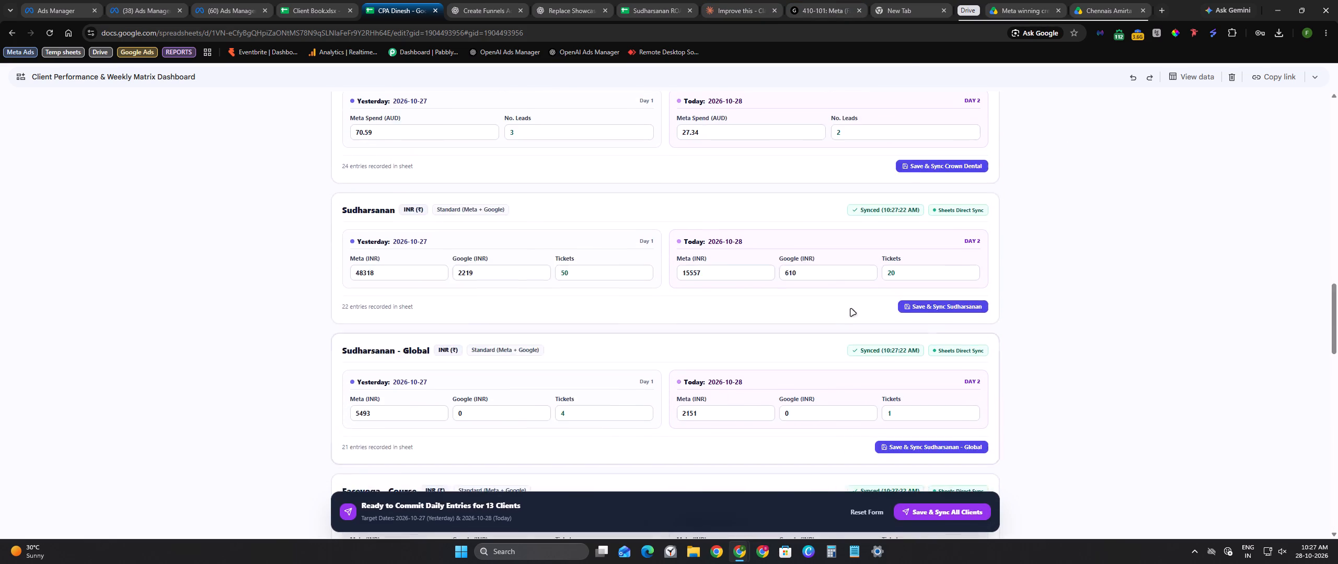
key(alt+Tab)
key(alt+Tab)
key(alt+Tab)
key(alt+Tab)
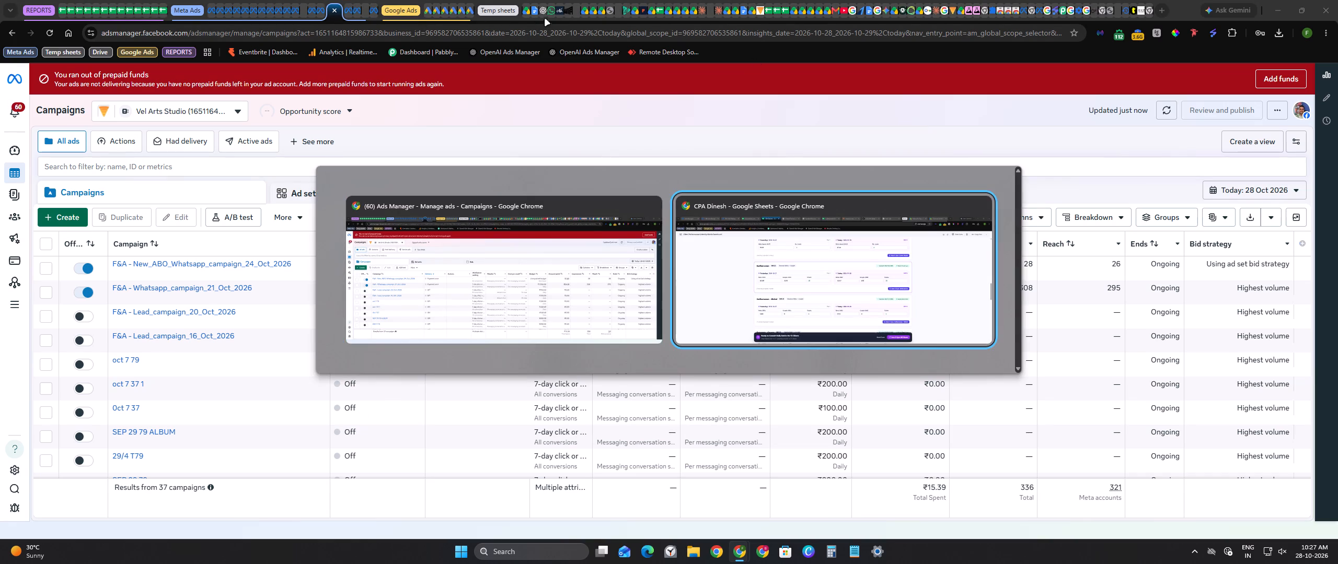
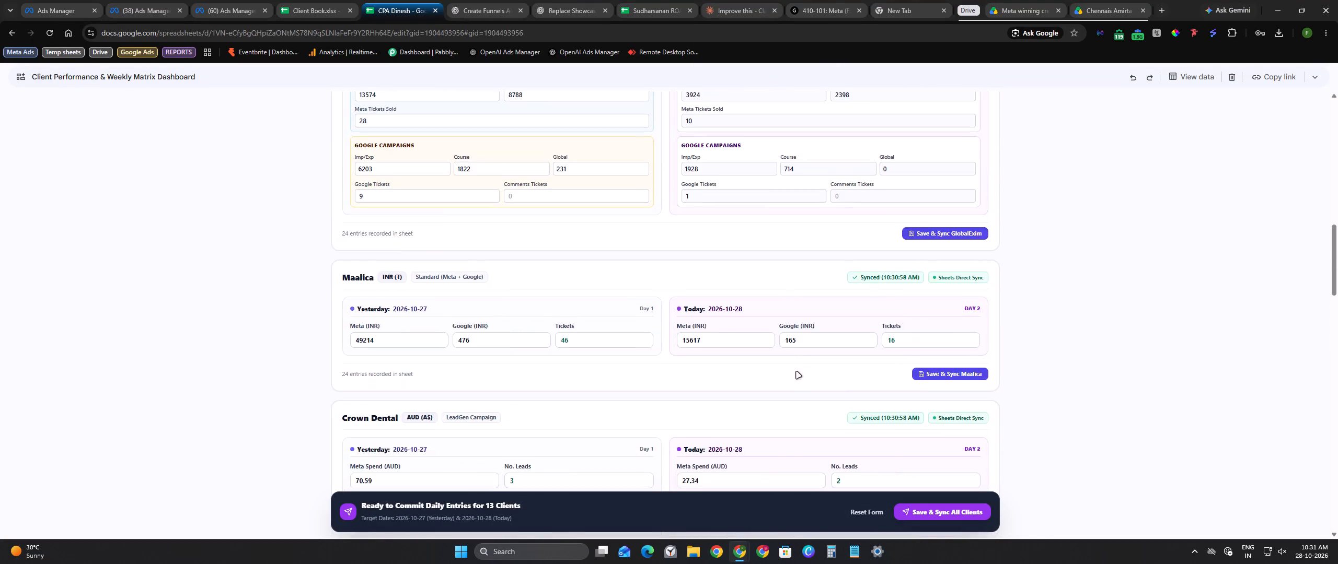
Review all clients' batch entries for 27 and 28 October and the batch synchronization summary in the performance dashboard.
scroll(797, 372, up, 14)
scroll(787, 371, down, 20)
scroll(787, 371, down, 6)
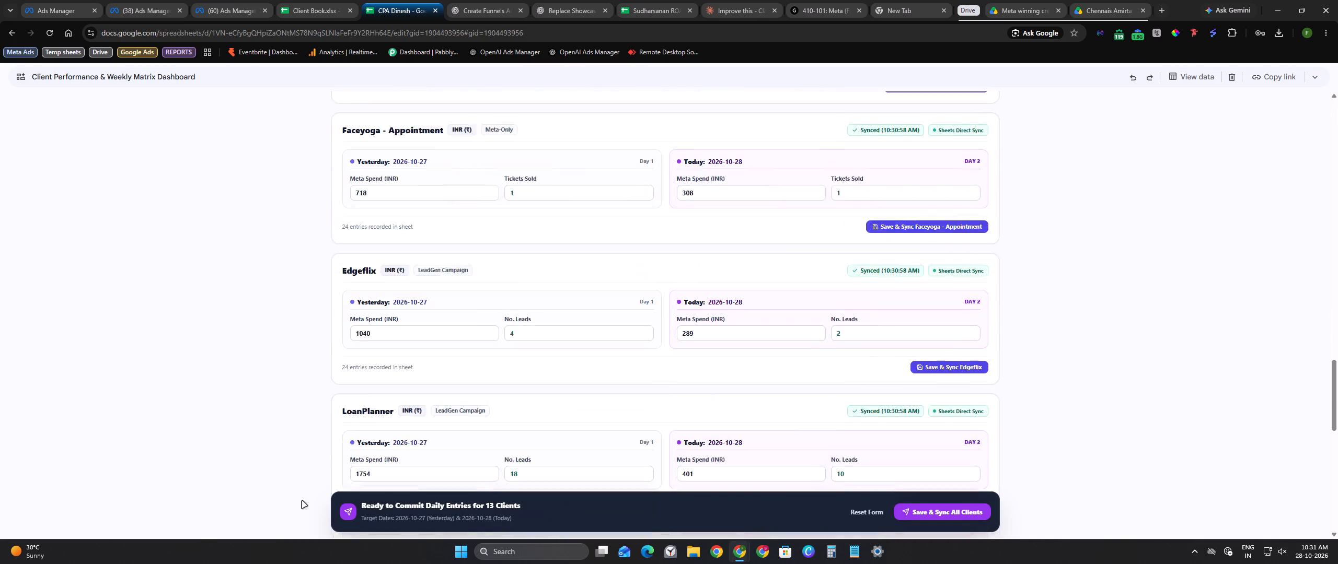
scroll(302, 501, down, 20)
scroll(302, 501, down, 5)
scroll(636, 361, up, 10)
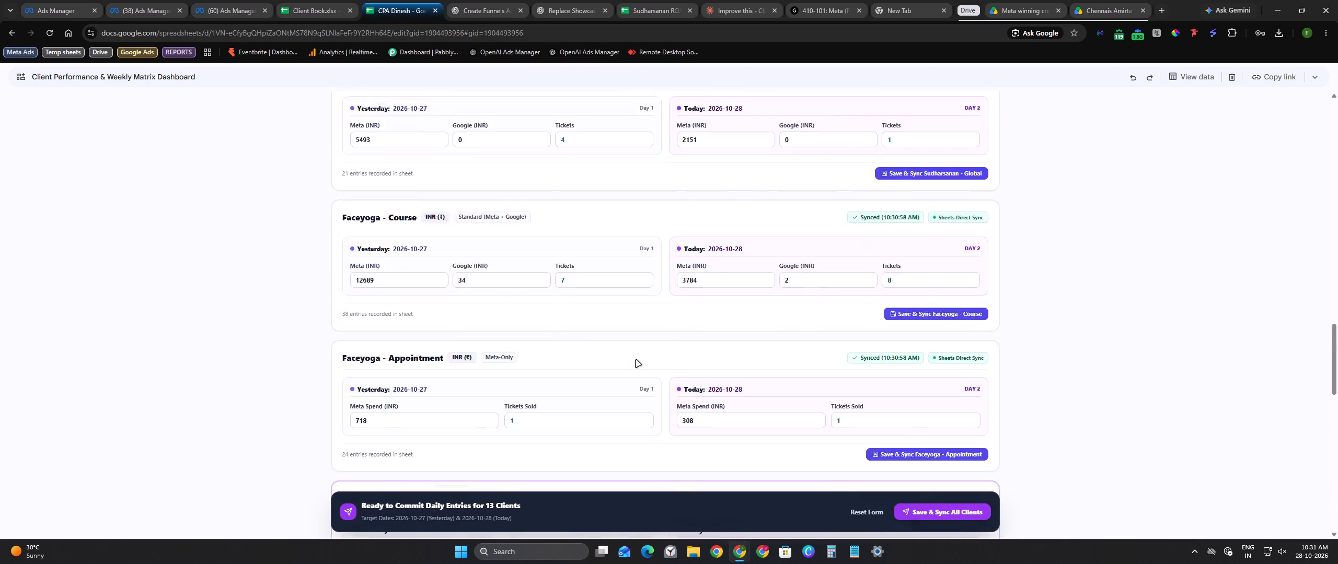
scroll(636, 360, up, 18)
scroll(636, 360, down, 1)
scroll(636, 360, up, 1)
scroll(636, 360, down, 1)
scroll(636, 360, up, 2)
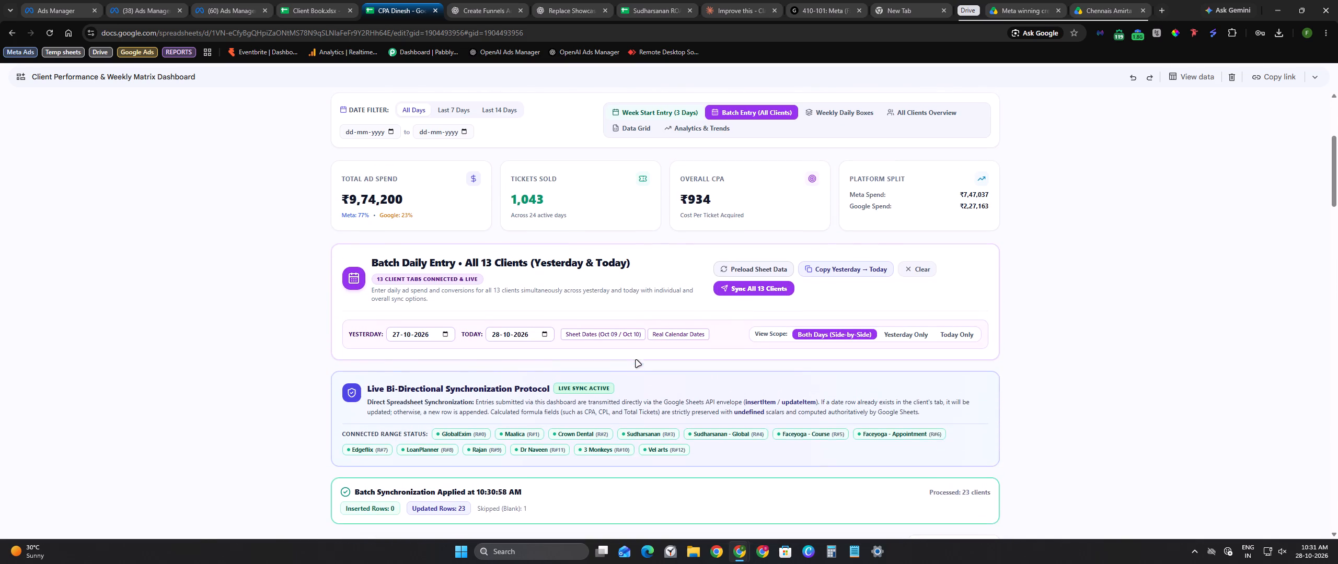
scroll(610, 340, up, 5)
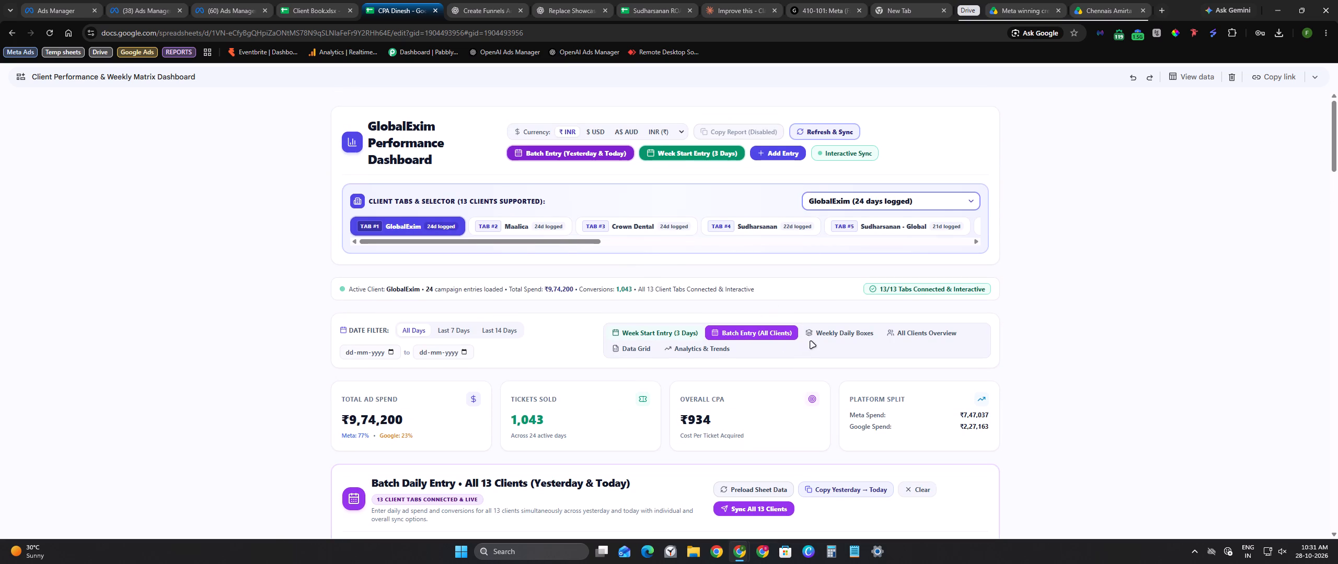
Show GlobalExim's weekly daily boxes with the 26 to 28 October entries and the weekly report.
click(822, 332)
scroll(684, 340, down, 8)
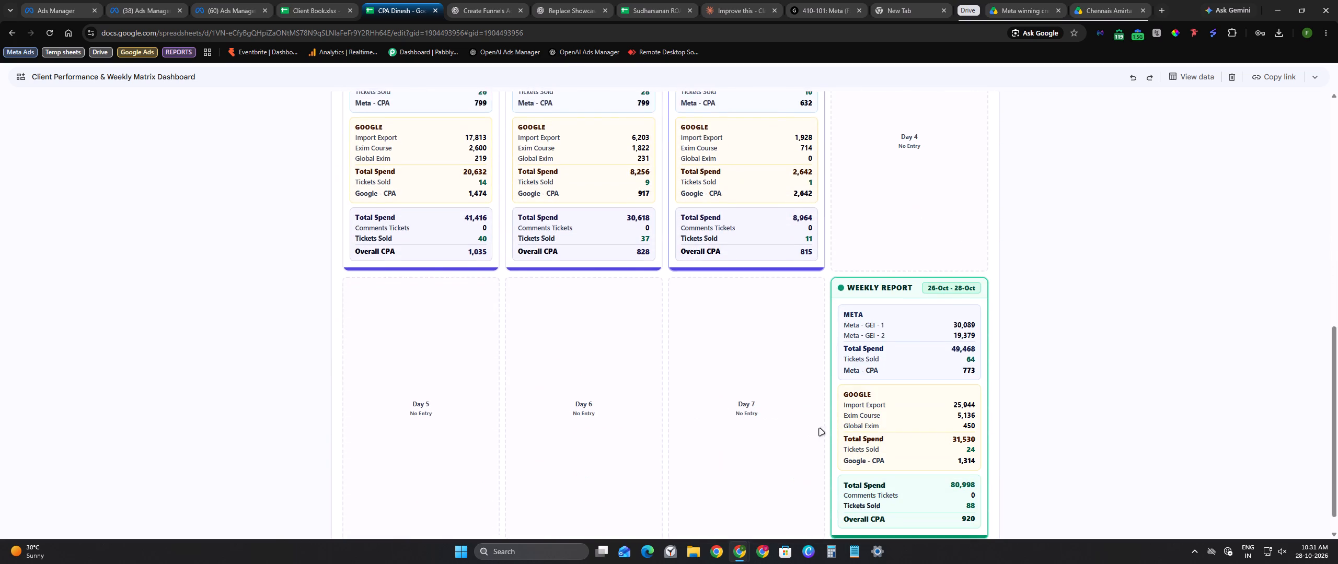
ctrl+scroll(1109, 208, down, 2)
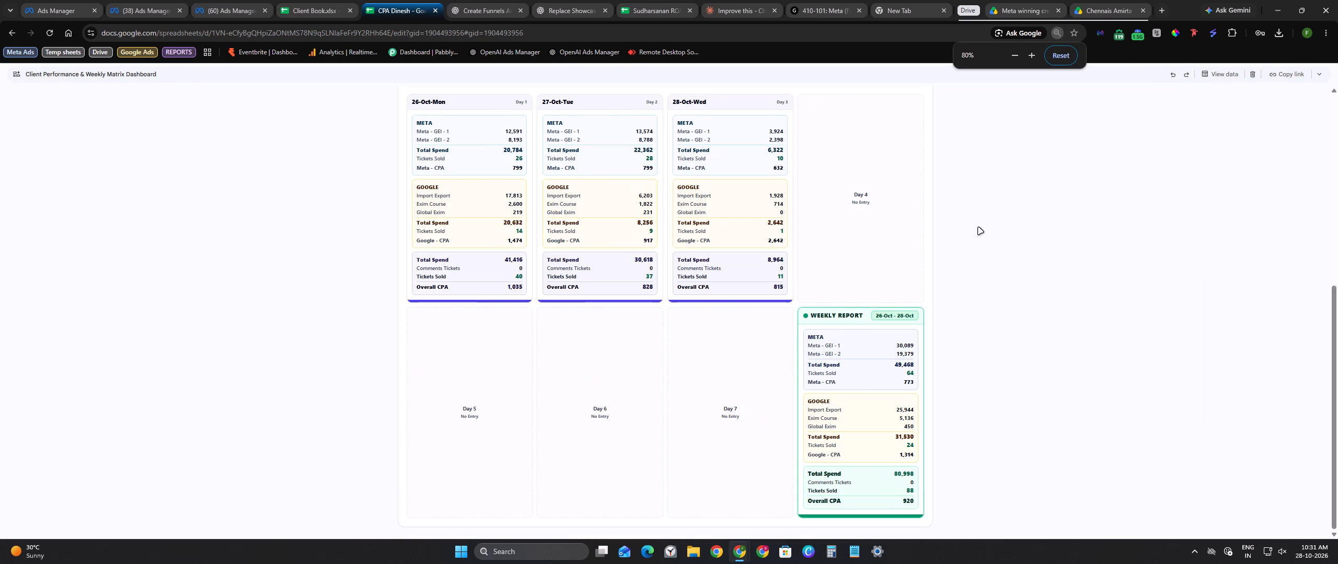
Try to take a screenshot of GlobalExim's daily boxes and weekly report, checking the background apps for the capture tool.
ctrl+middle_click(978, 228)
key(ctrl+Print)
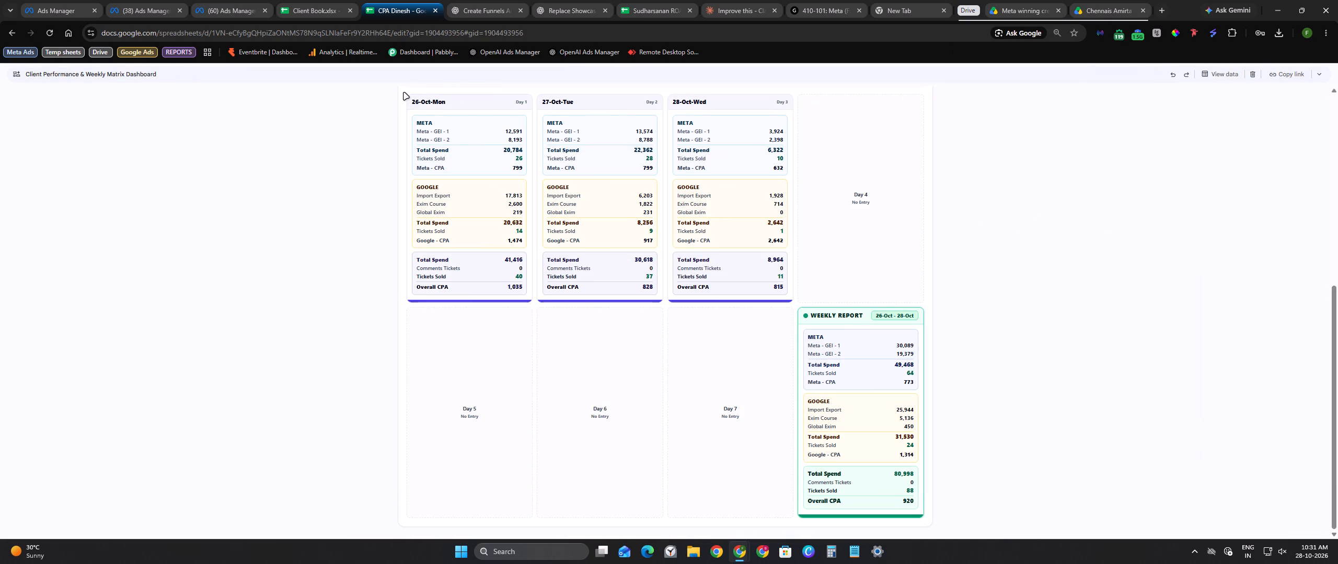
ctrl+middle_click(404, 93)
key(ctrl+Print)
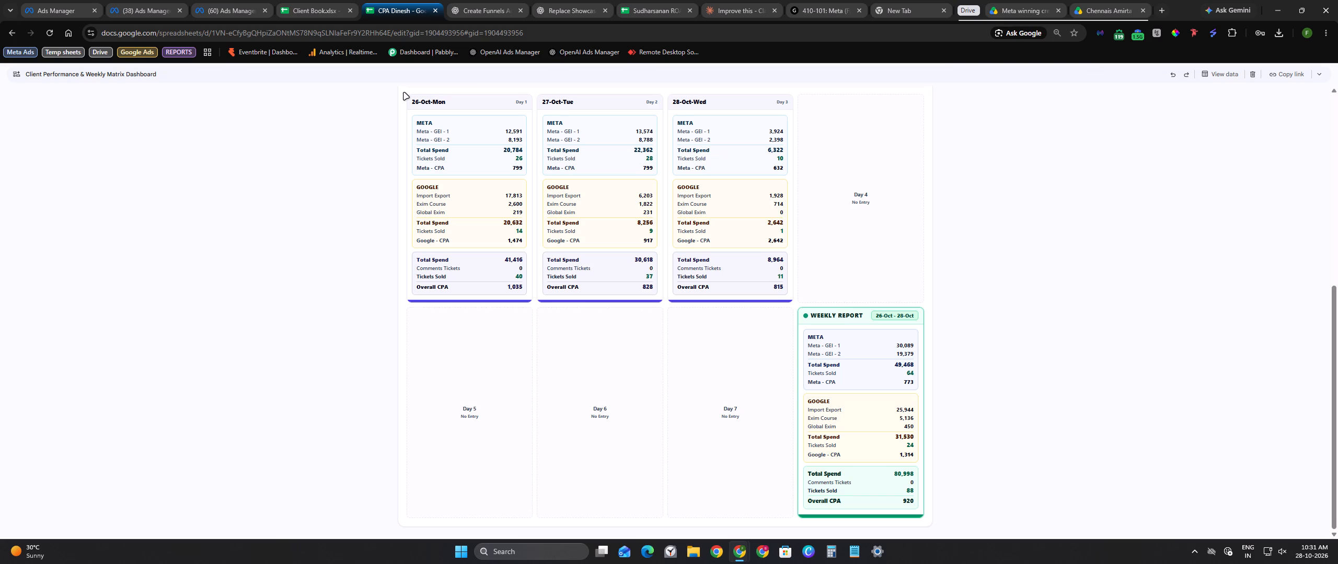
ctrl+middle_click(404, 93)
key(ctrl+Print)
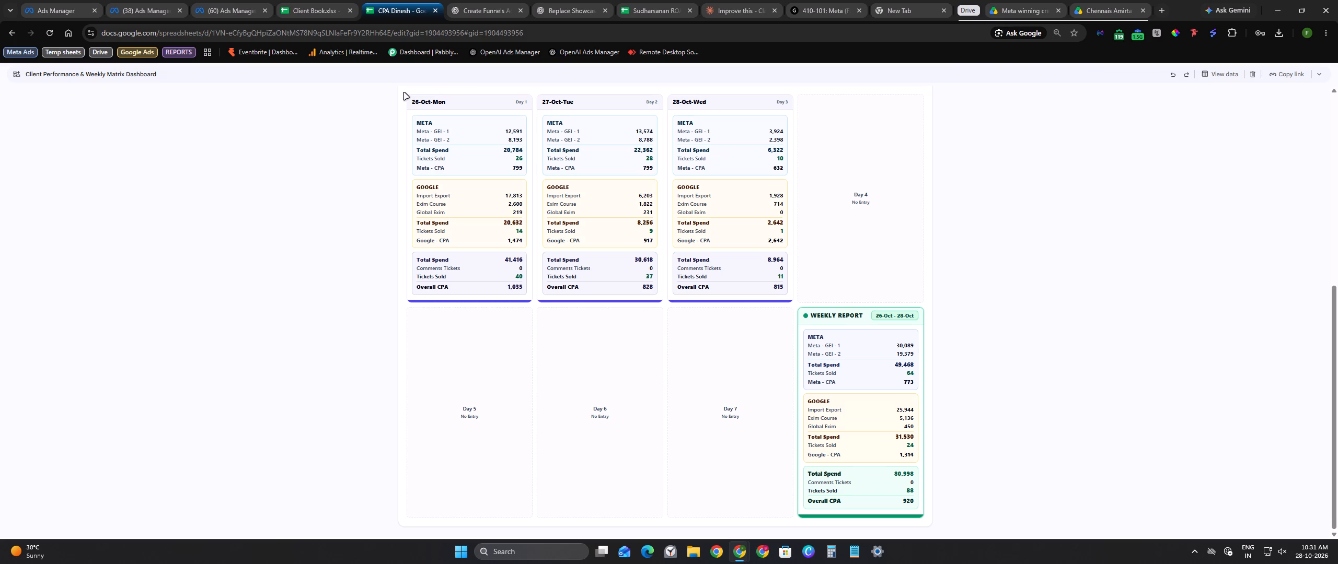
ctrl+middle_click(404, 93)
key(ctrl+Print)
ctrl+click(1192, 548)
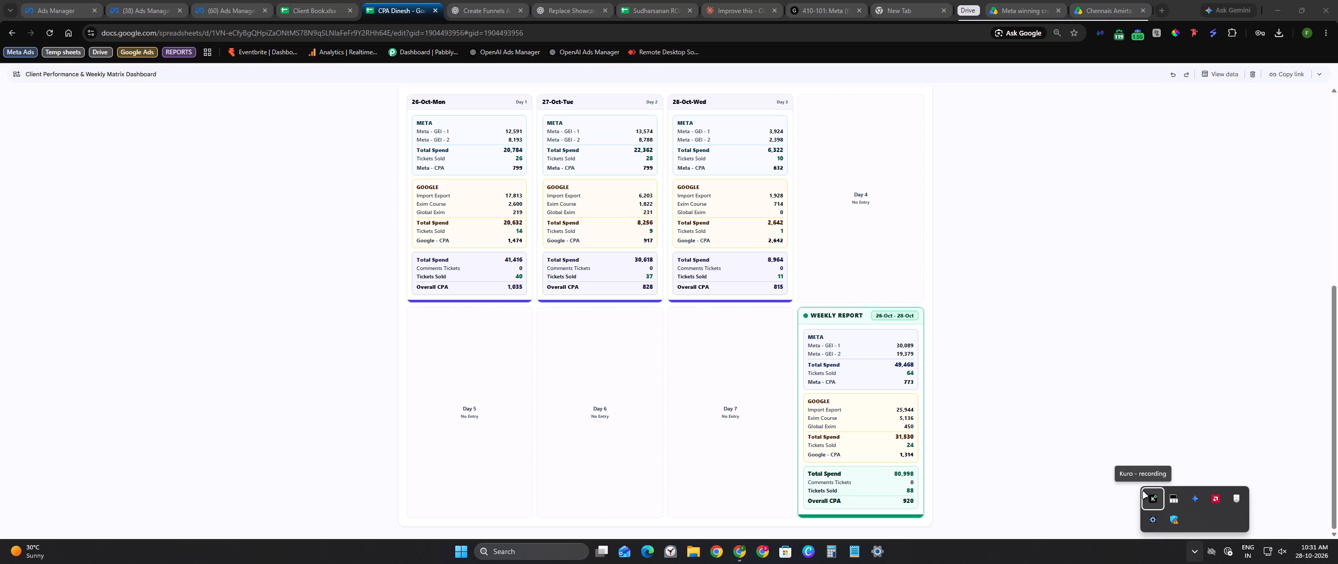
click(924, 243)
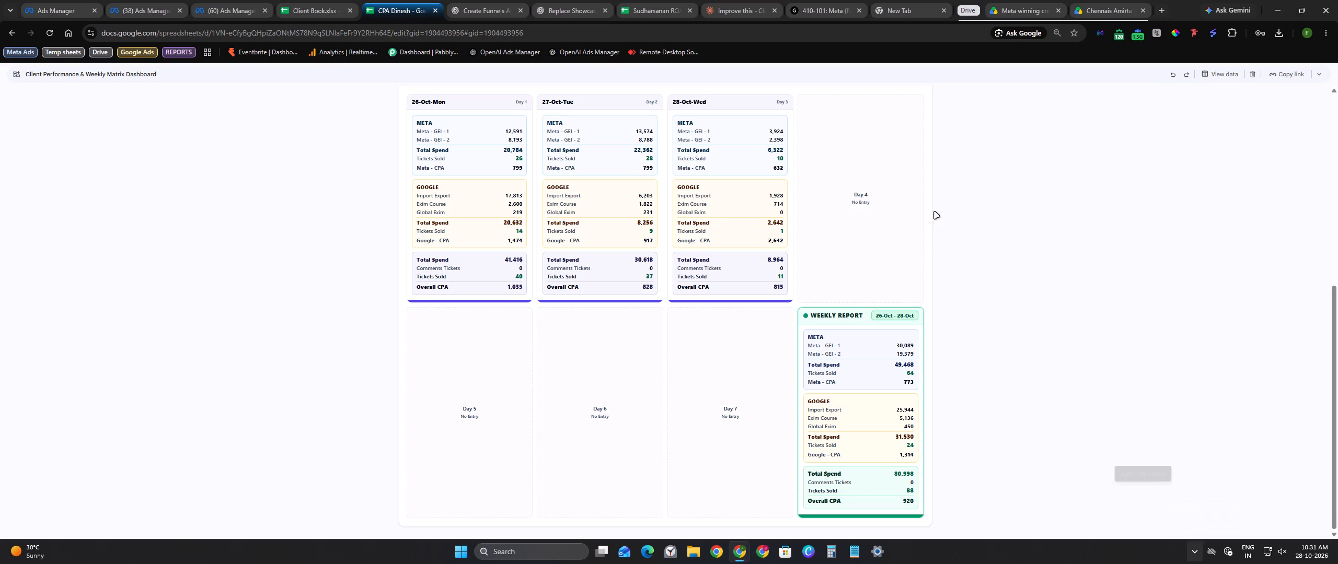
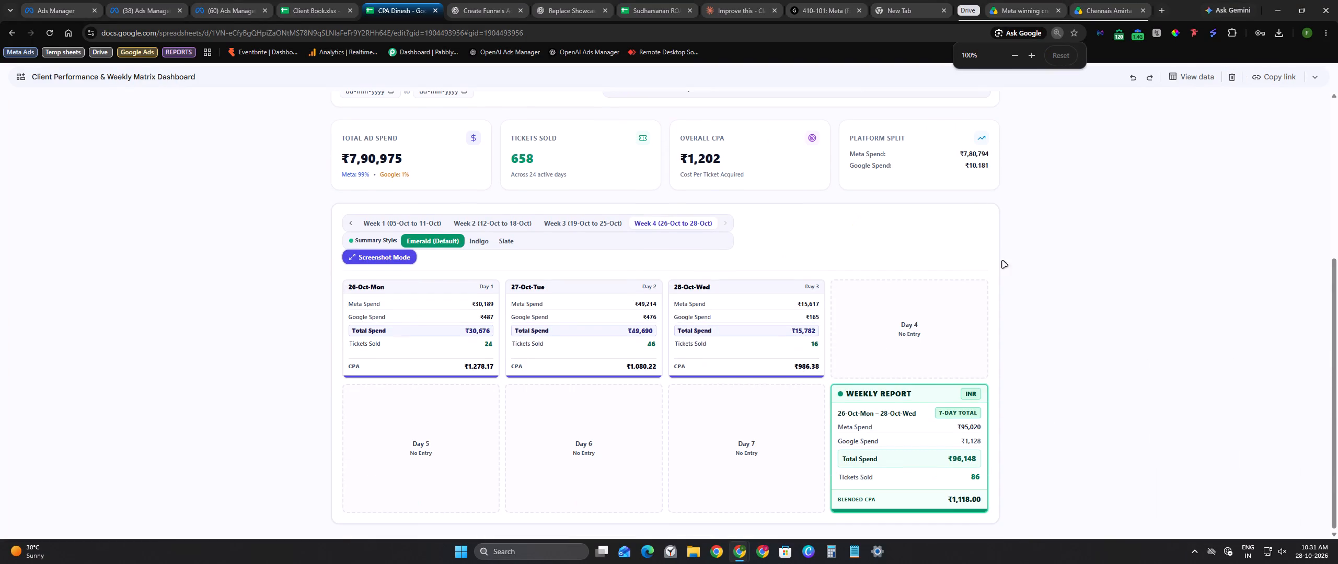
Capture a screenshot of GlobalExim's Week 4 daily boxes, from 26-Oct-Mon through Day 7, together with the weekly report.
scroll(1002, 261, down, 1)
middle_click(1051, 260)
key(Print)
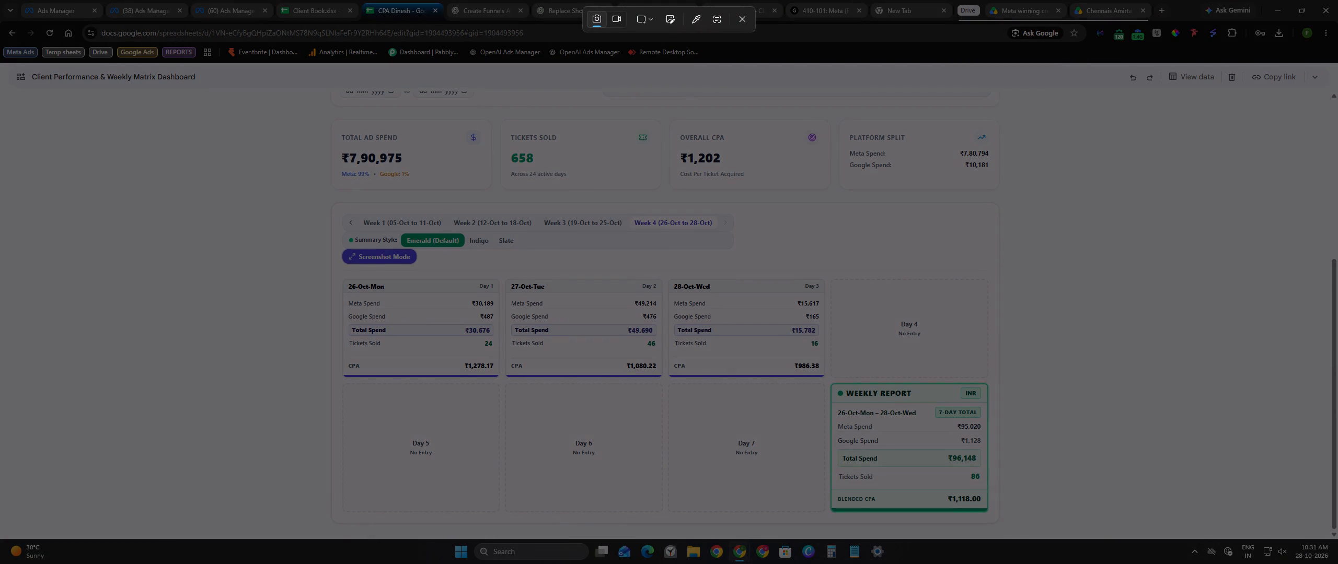
drag(339, 275, 985, 514)
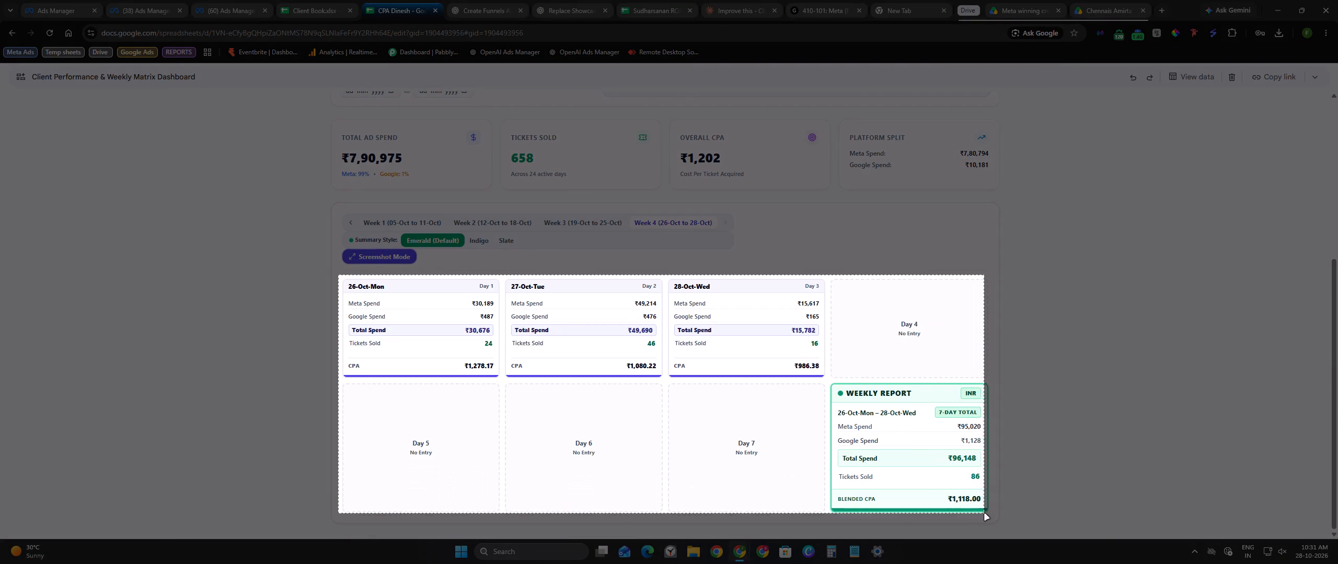
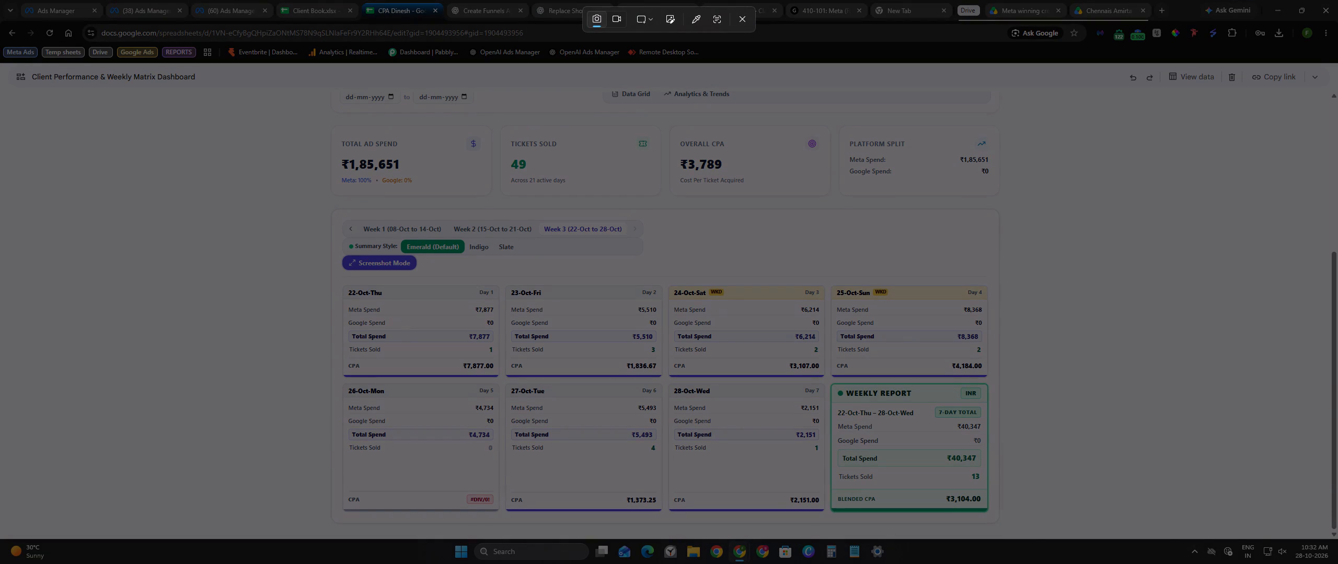
Capture a screenshot of the Week 3 daily boxes, from 22-Oct-Thu through 28-Oct-Wed, together with the weekly report.
drag(340, 283, 590, 354)
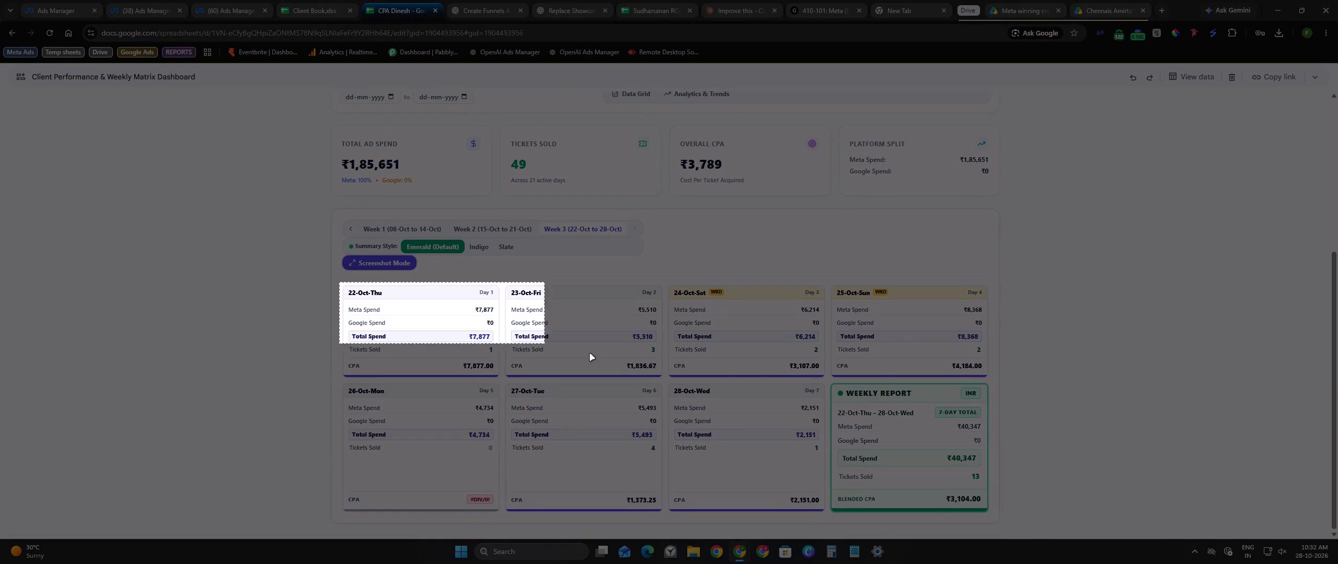
drag(590, 354, 988, 513)
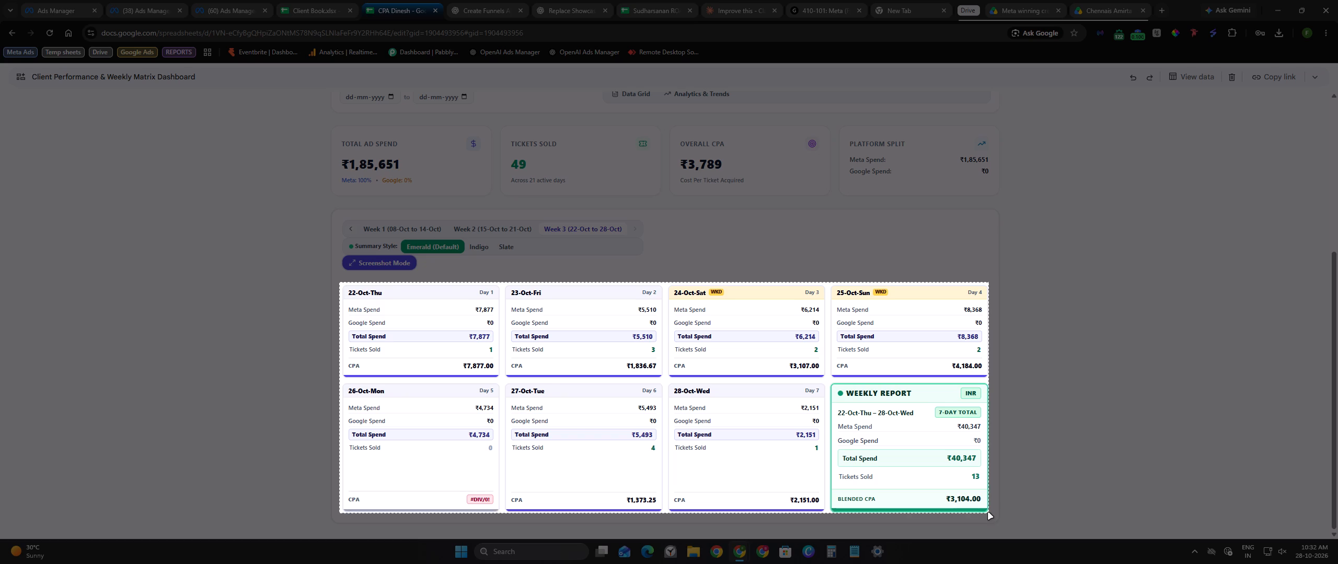
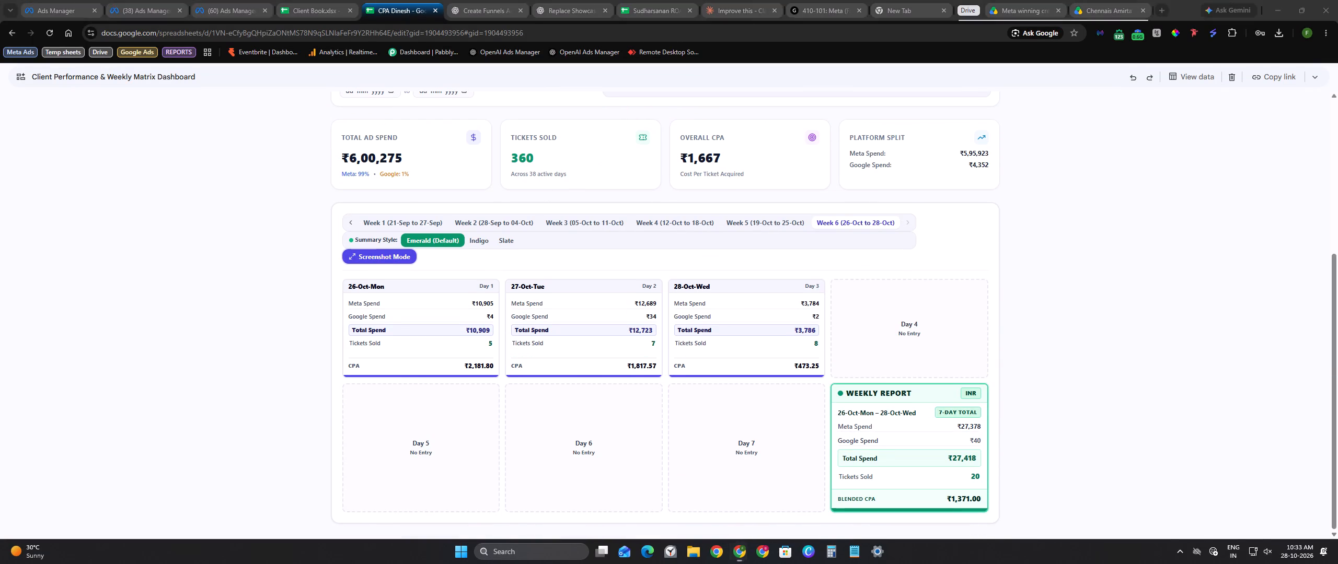
Capture a screenshot of Faceyoga - Course's Week 6 daily boxes, from 26-Oct-Mon through Day 7, together with the weekly report.
drag(339, 275, 982, 506)
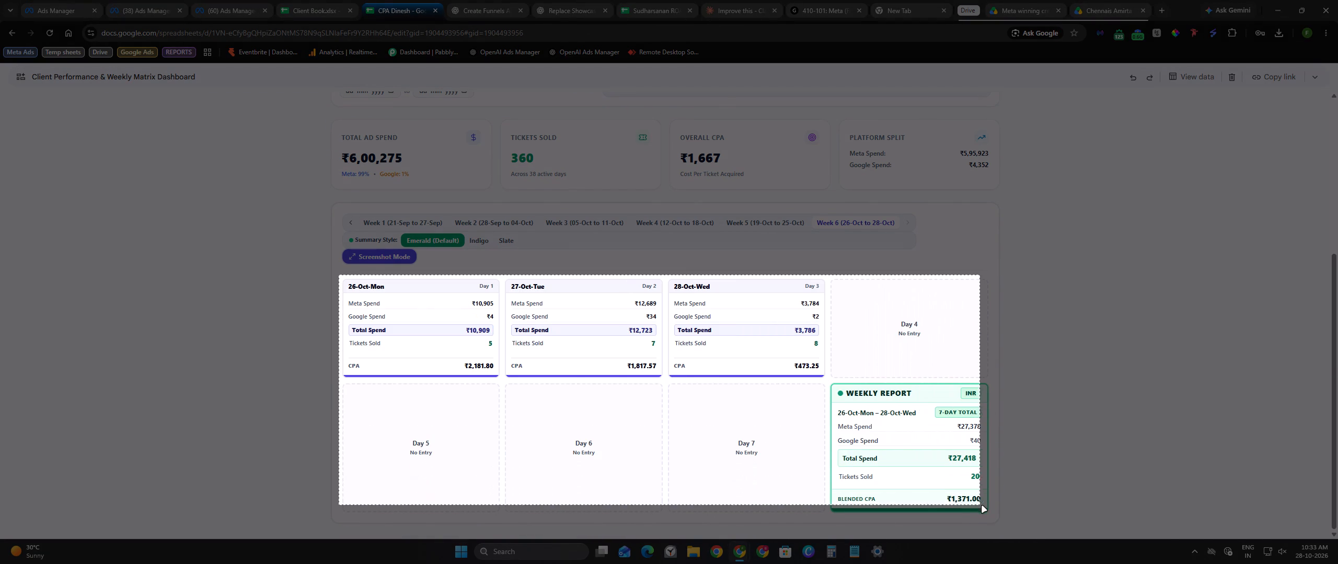
drag(982, 506, 990, 515)
scroll(629, 464, up, 5)
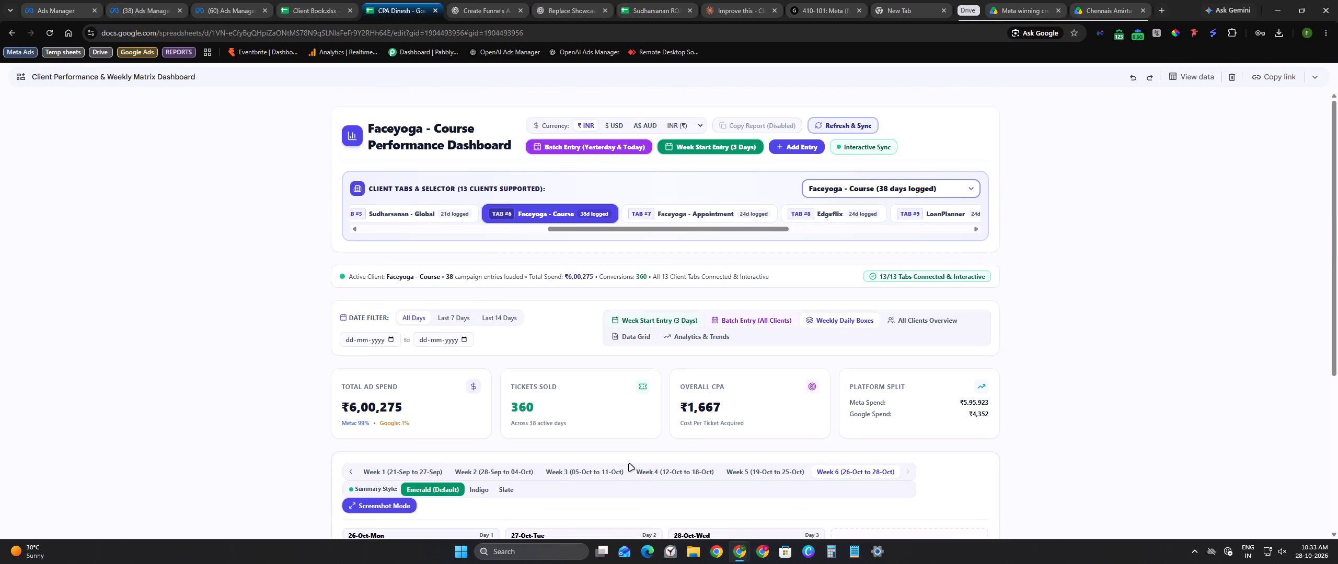
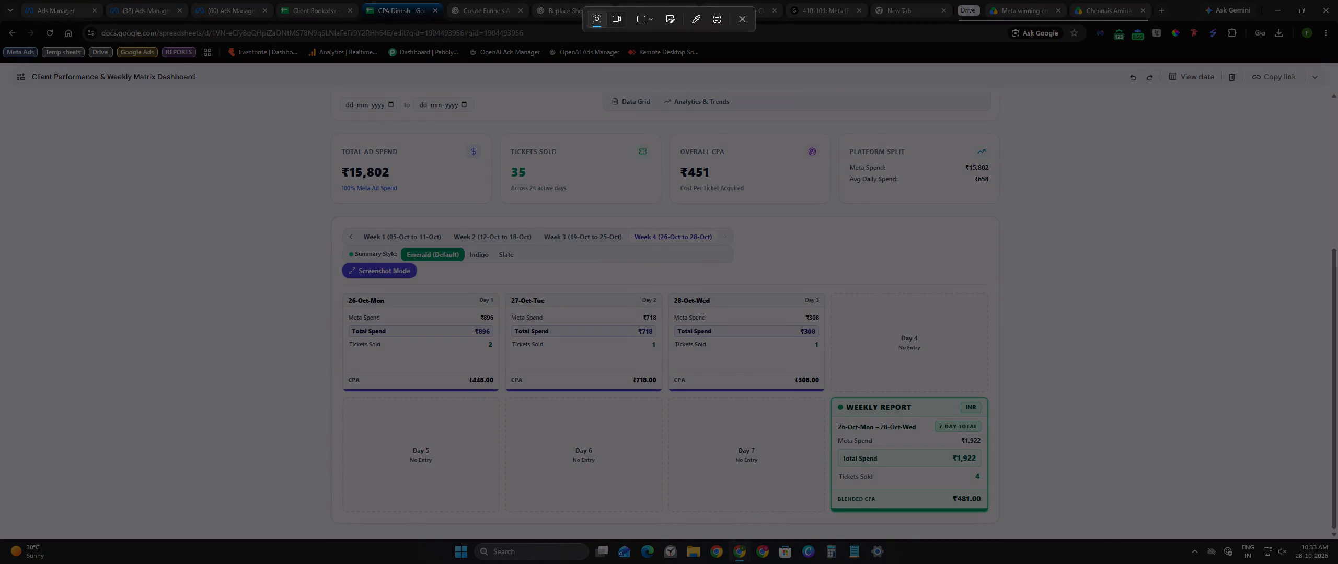
Capture a screenshot of the open client's Week 4 daily boxes, from 26-Oct-Mon through Day 7, together with the weekly report.
drag(341, 290, 1034, 475)
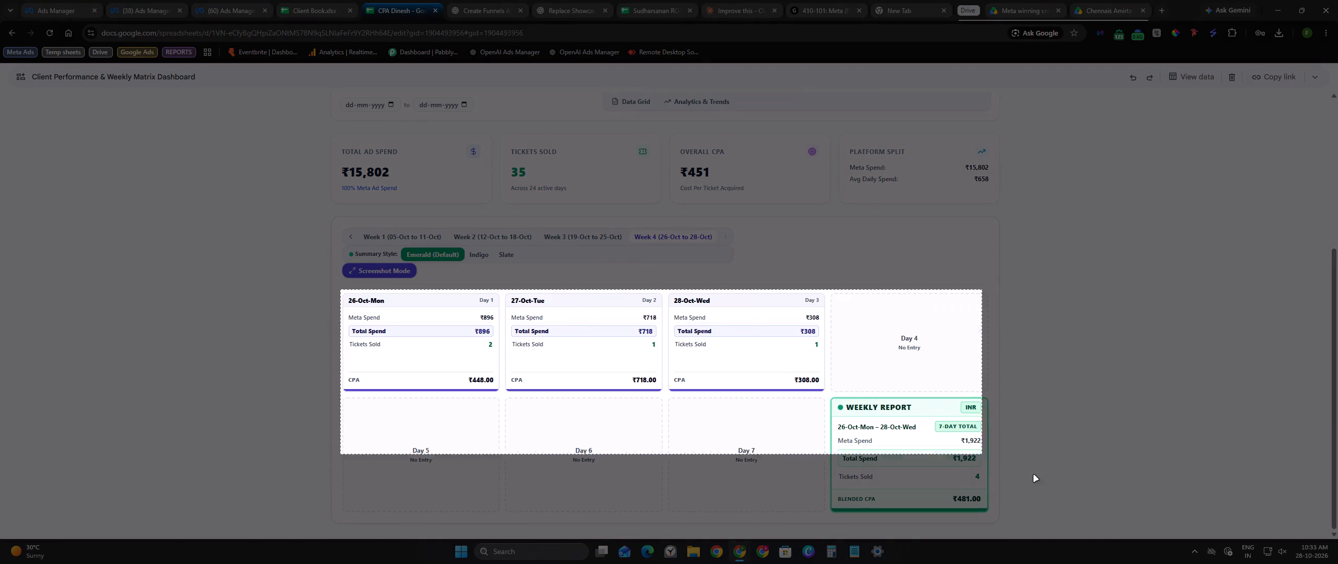
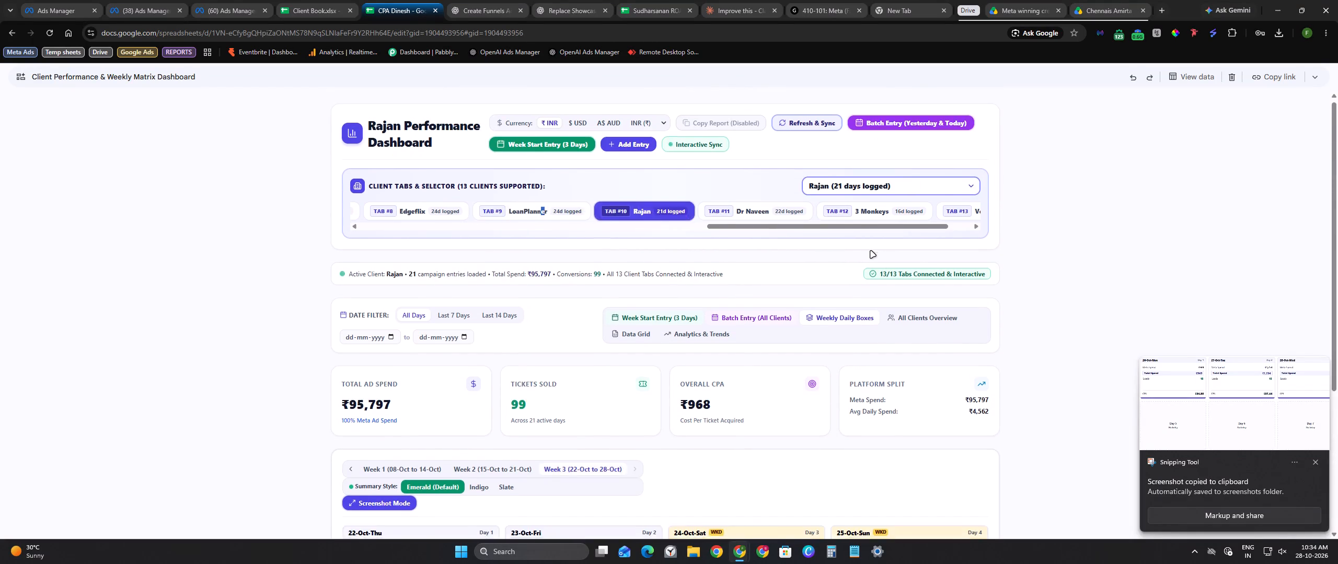
Capture a screenshot of Rajan's Week 3 daily boxes, from 22-Oct-Thu through 28-Oct-Wed, together with the weekly report.
scroll(871, 251, down, 4)
middle_click(1068, 272)
key(Print)
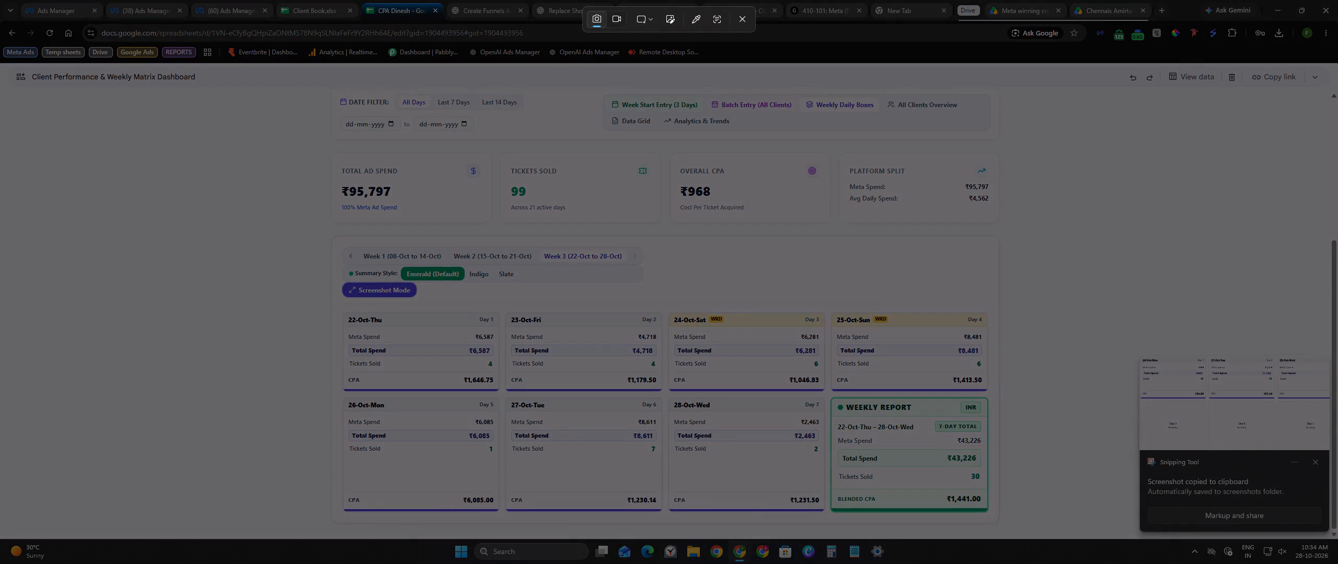
drag(341, 310, 958, 499)
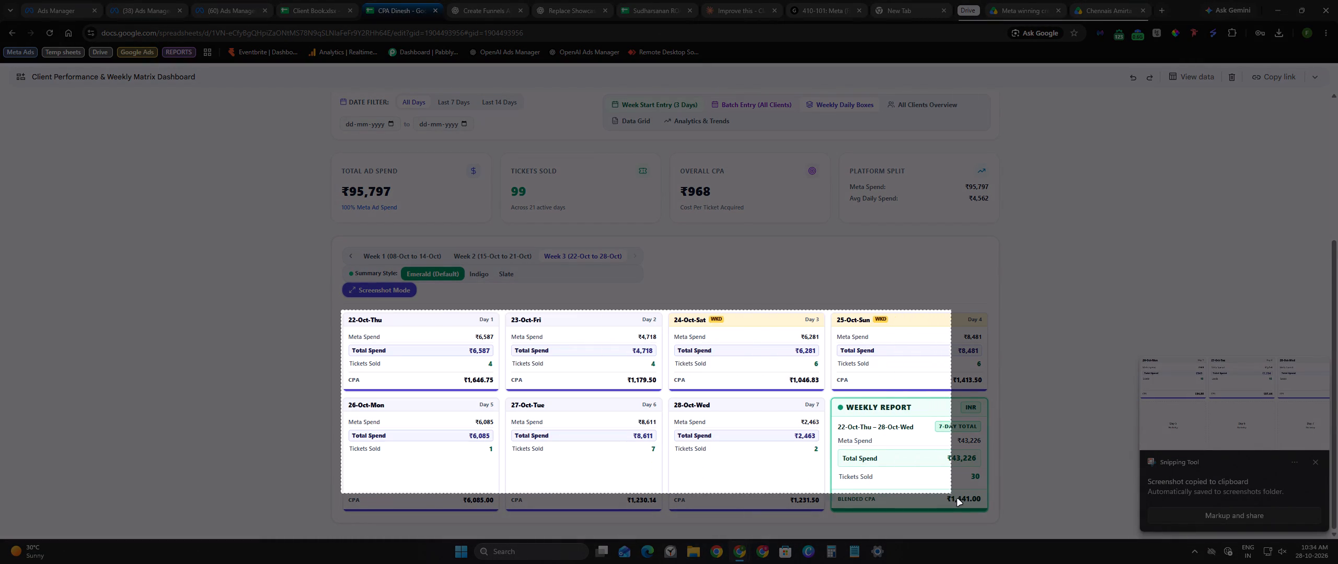